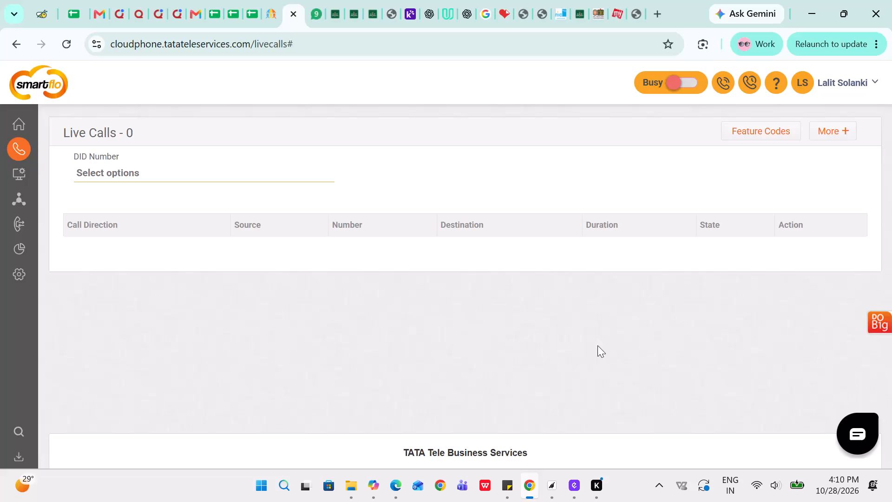
Set the agent's call status to Available on the Live Calls page.
{"action": "left_click", "coordinate": [684, 90]}
{"action": "left_click", "coordinate": [672, 84]}
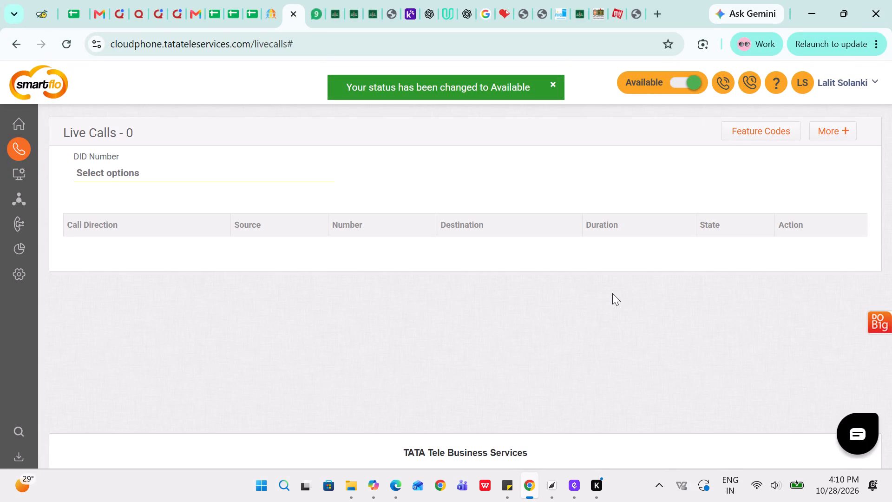
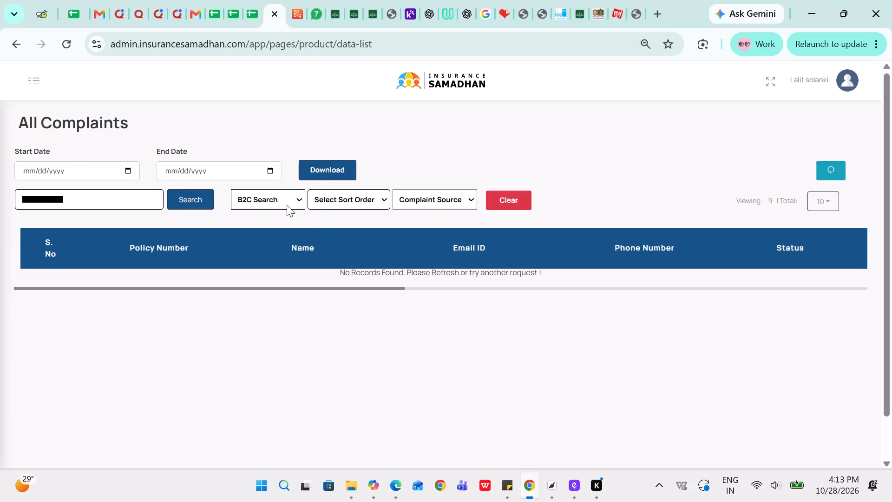
Set the complaint search type to Partner Search and search again with the term already entered.
{"action": "left_click", "coordinate": [287, 205]}
{"action": "left_click", "coordinate": [277, 238]}
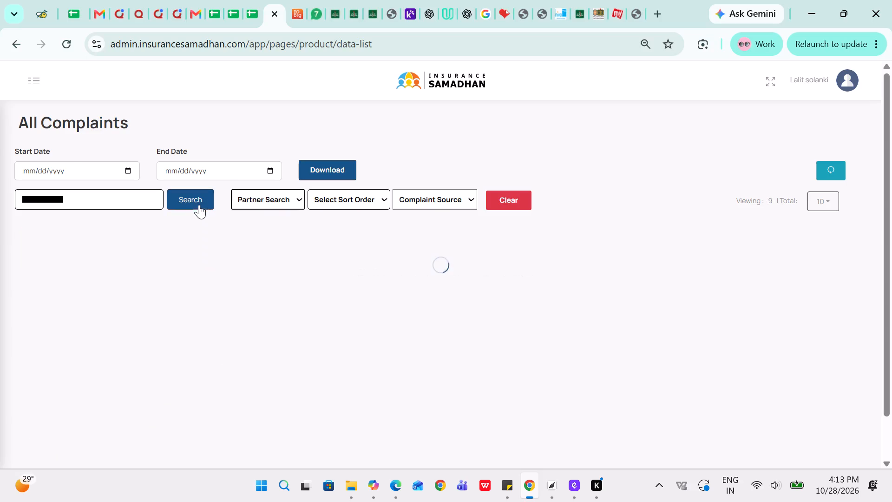
{"action": "left_click", "coordinate": [197, 203]}
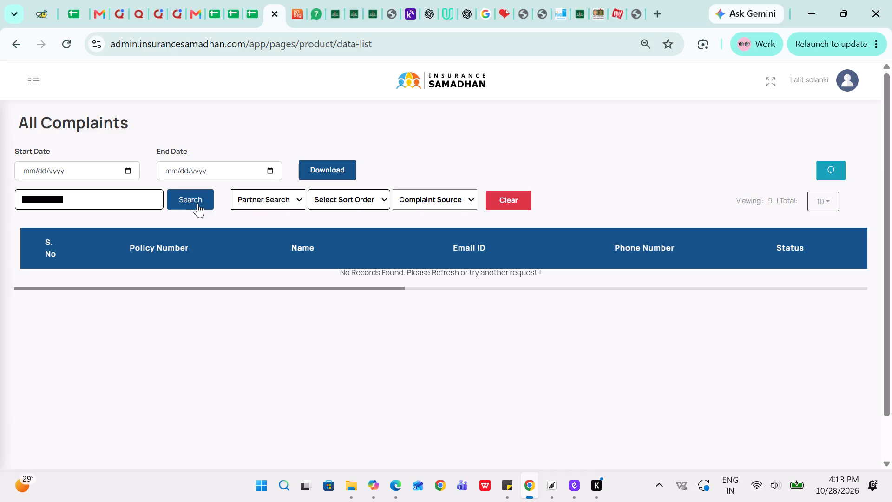
{"action": "left_click", "coordinate": [318, 376]}
{"action": "scroll", "coordinate": [481, 369], "scroll_direction": "down", "scroll_amount": 4}
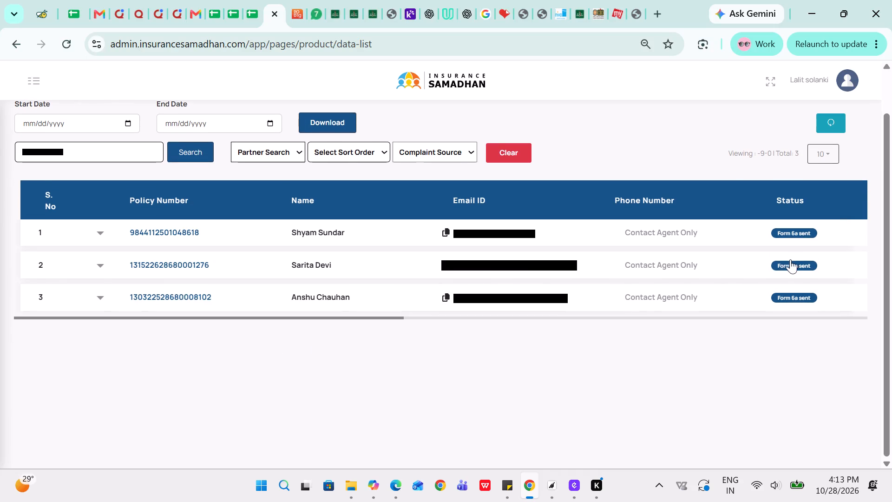
{"action": "right_click", "coordinate": [615, 274]}
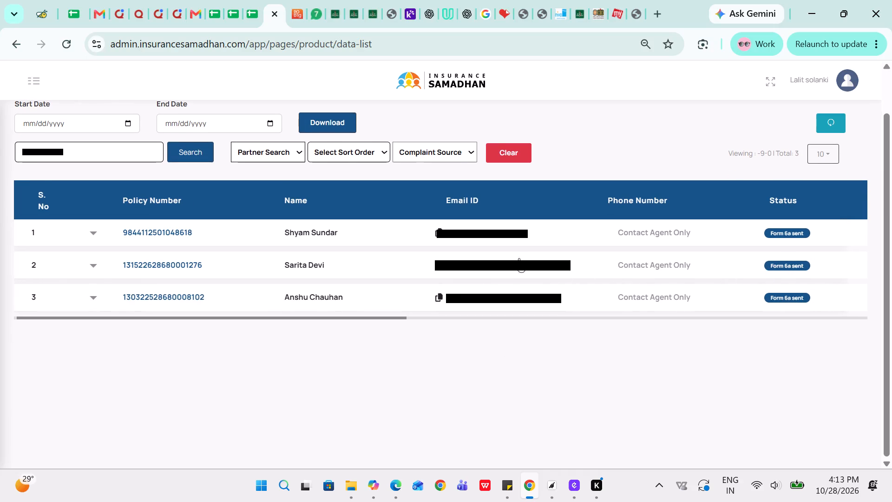
Open the first complaint in the results and review the Form 6A data in its Ombudsman section.
{"action": "left_click", "coordinate": [164, 235]}
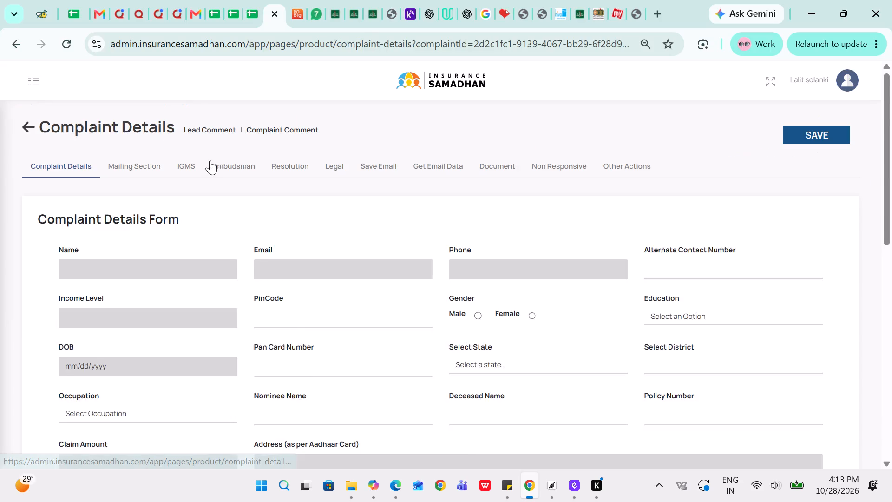
{"action": "left_click", "coordinate": [224, 165]}
{"action": "scroll", "coordinate": [312, 191], "scroll_direction": "down", "scroll_amount": 4}
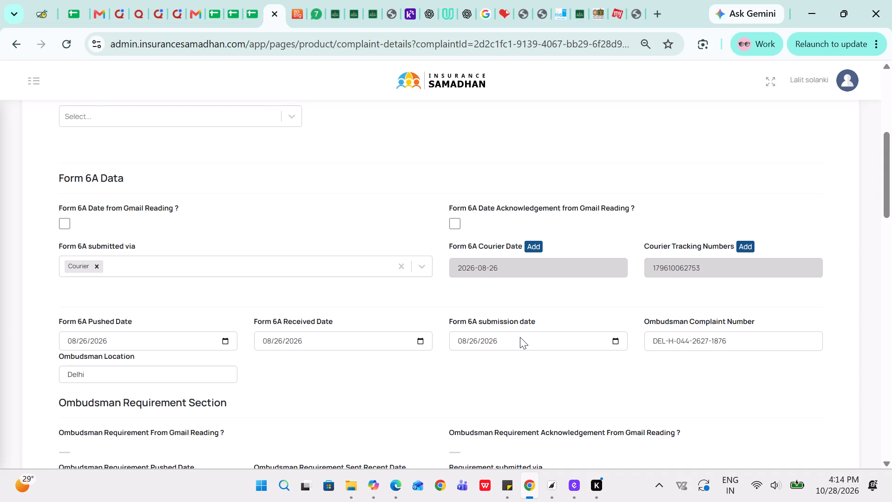
{"action": "scroll", "coordinate": [380, 334], "scroll_direction": "up", "scroll_amount": 4}
Read the latest entries in the complaint's communication log, including the hearing and reminder mail comments, and close the log.
{"action": "left_click", "coordinate": [279, 128]}
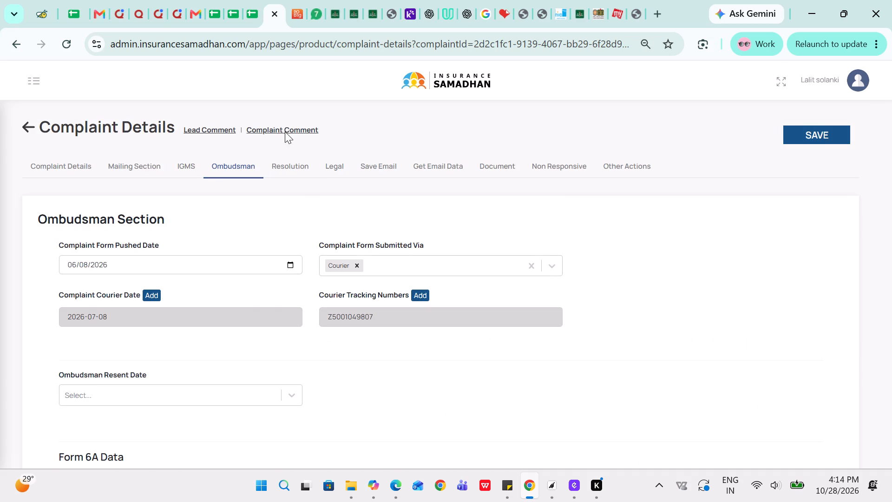
{"action": "left_click_drag", "start_coordinate": [479, 285], "coordinate": [381, 295]}
{"action": "left_click", "coordinate": [453, 296]}
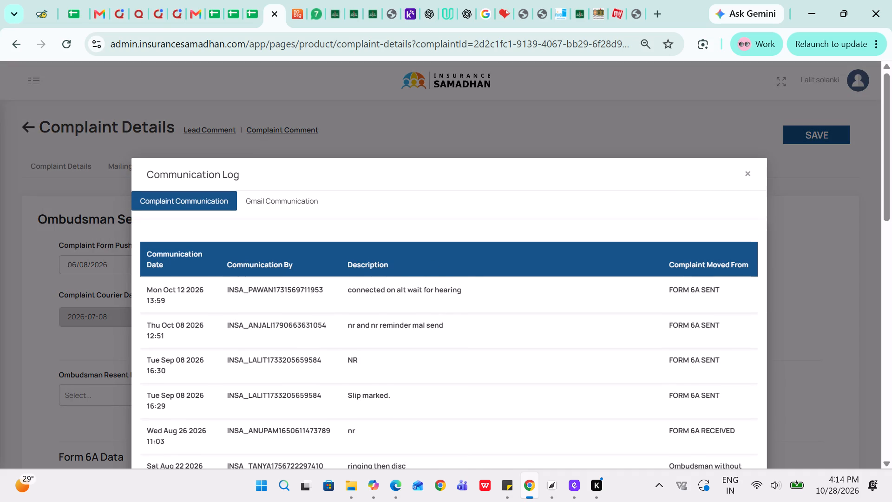
{"action": "left_click_drag", "start_coordinate": [191, 296], "coordinate": [321, 297]}
{"action": "left_click", "coordinate": [414, 319]}
{"action": "left_click_drag", "start_coordinate": [470, 327], "coordinate": [345, 345]}
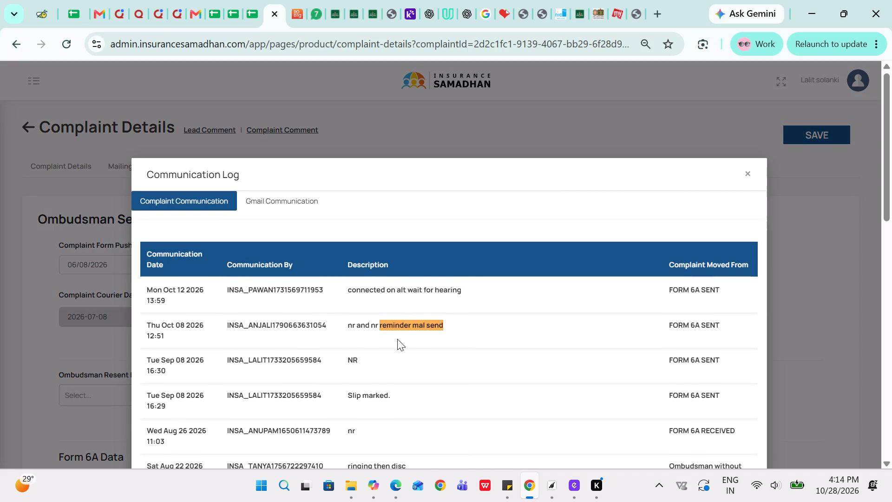
{"action": "left_click", "coordinate": [397, 339]}
{"action": "left_click", "coordinate": [298, 121]}
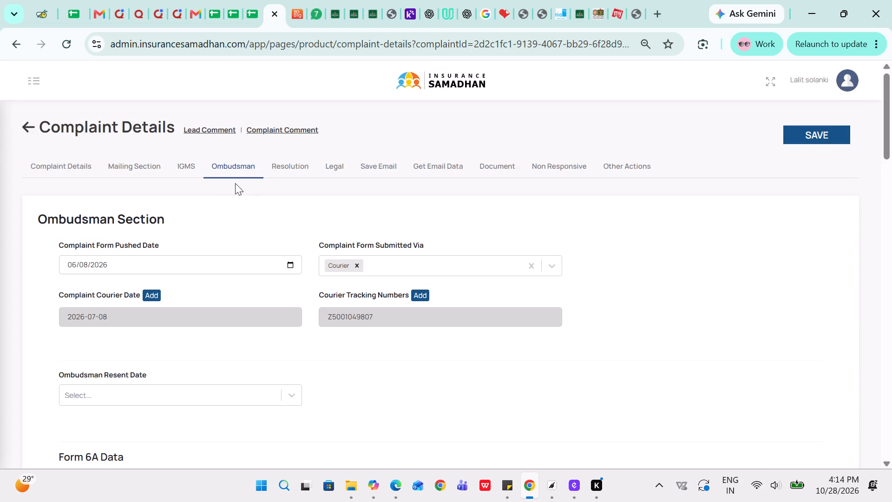
Check the Form 6A Data and Ombudsman Requirement fields in the complaint's Ombudsman section.
{"action": "scroll", "coordinate": [290, 248], "scroll_direction": "down", "scroll_amount": 5}
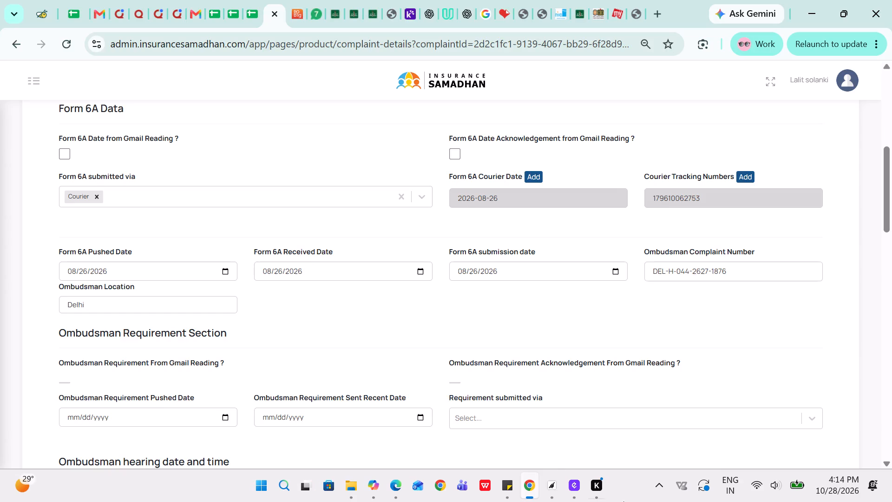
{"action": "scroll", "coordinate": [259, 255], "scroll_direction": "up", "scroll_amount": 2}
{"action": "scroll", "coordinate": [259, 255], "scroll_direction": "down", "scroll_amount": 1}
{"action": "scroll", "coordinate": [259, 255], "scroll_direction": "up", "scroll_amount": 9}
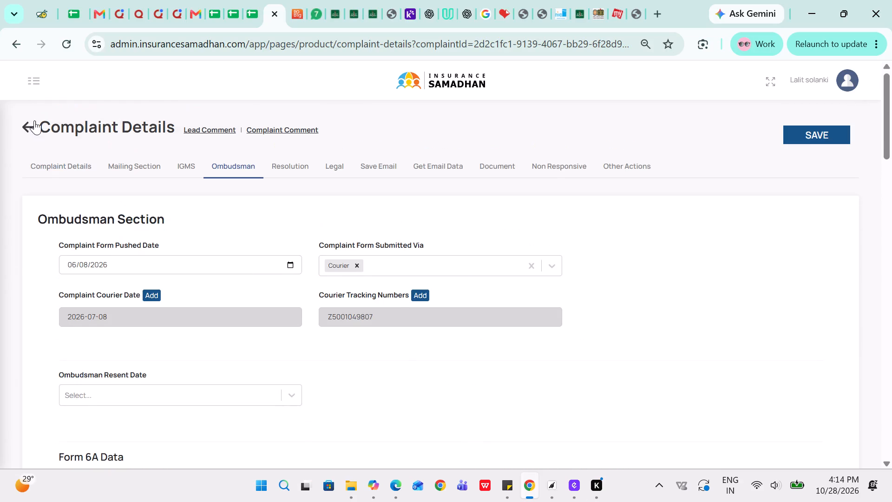
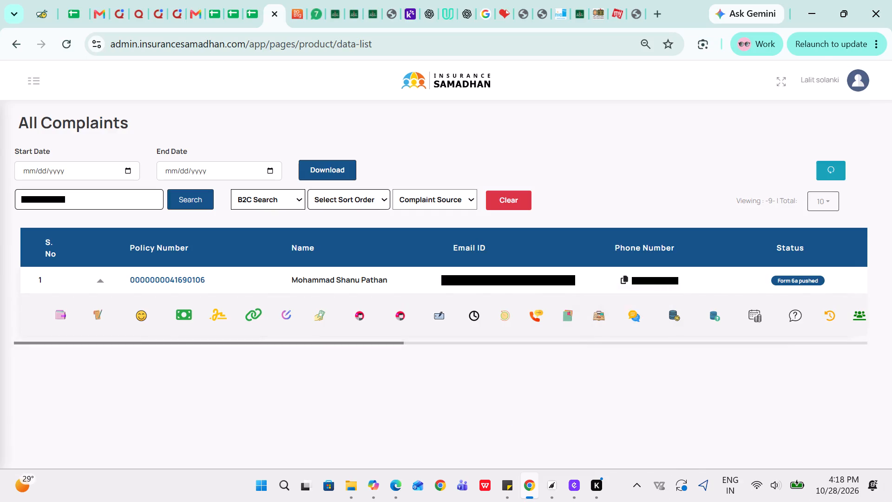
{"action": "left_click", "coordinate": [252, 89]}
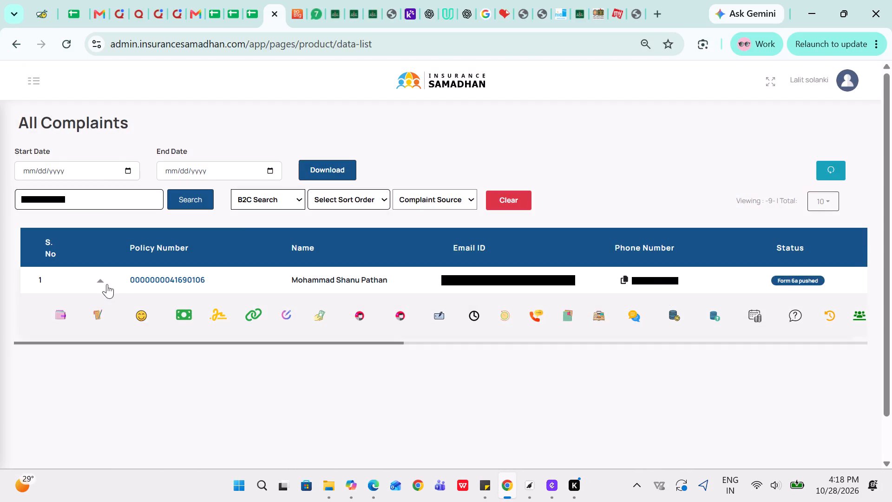
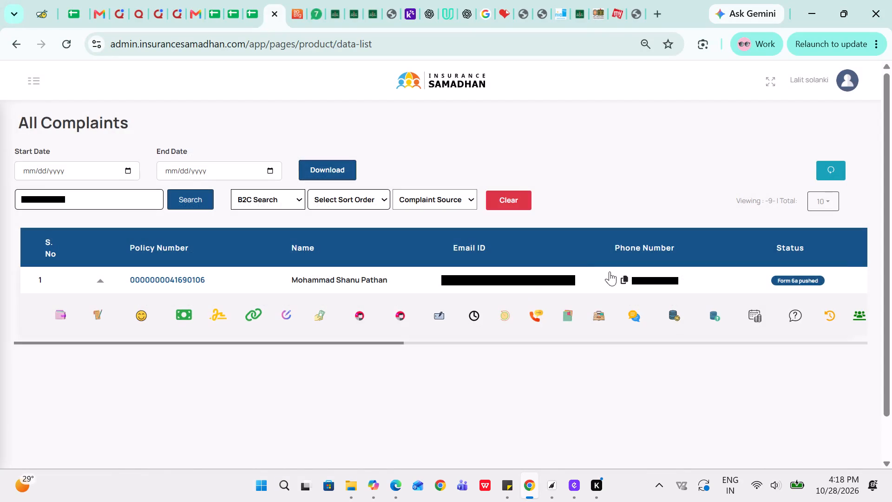
Copy the complainant's phone number from the B2C search result and enter it as the number to call in the Smartflo dialer.
{"action": "left_click", "coordinate": [622, 278]}
{"action": "left_click", "coordinate": [301, 0]}
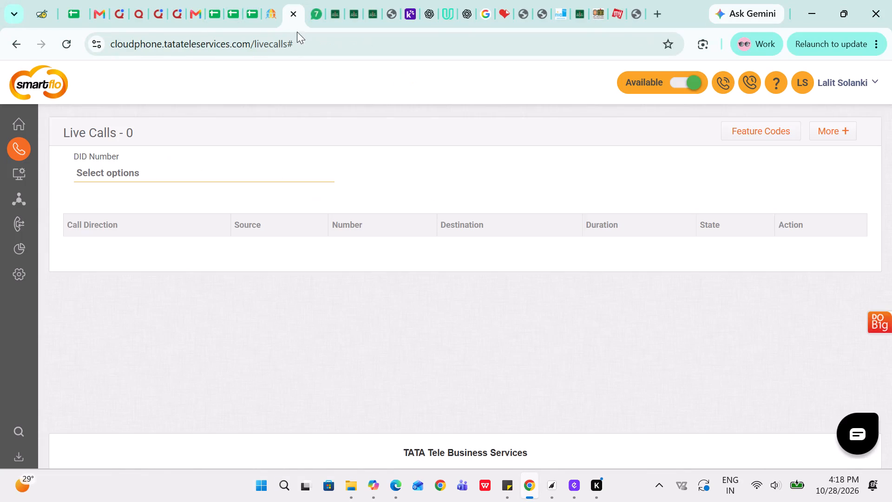
{"action": "left_click", "coordinate": [728, 76]}
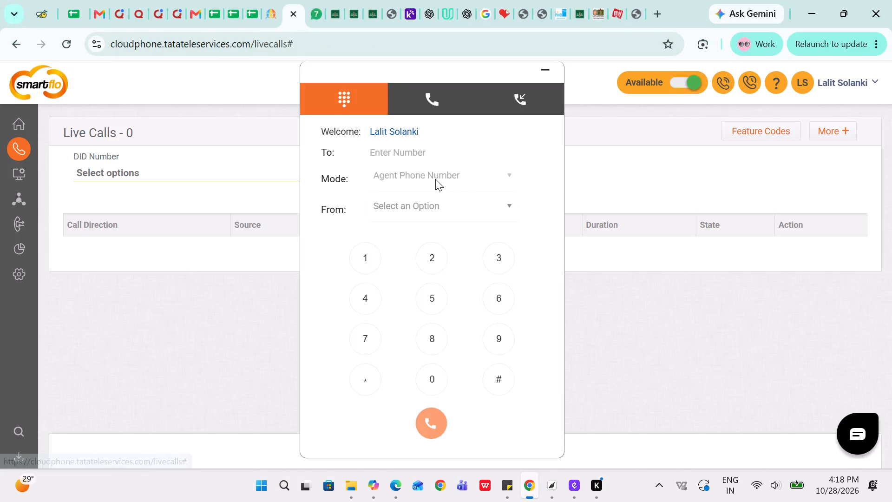
{"action": "left_click", "coordinate": [412, 156]}
{"action": "key", "text": "ctrl+v"}
Switch back to the All Complaints list in the complaint admin system.
{"action": "left_click", "coordinate": [278, 0]}
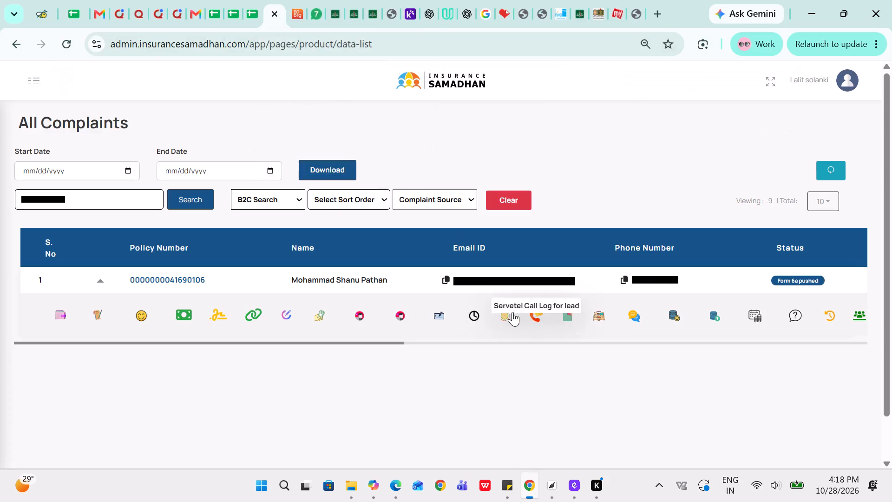
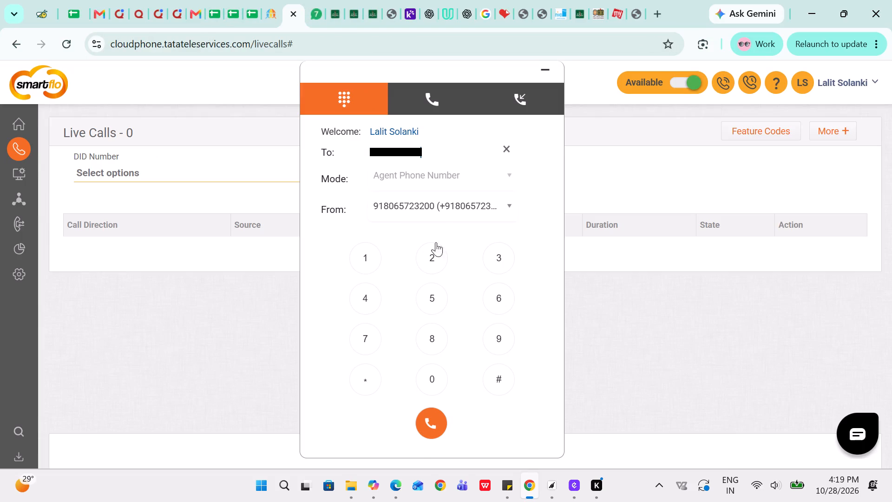
Place the outgoing call to the complainant's number already entered in the Smartflo dialer.
{"action": "left_click", "coordinate": [431, 436]}
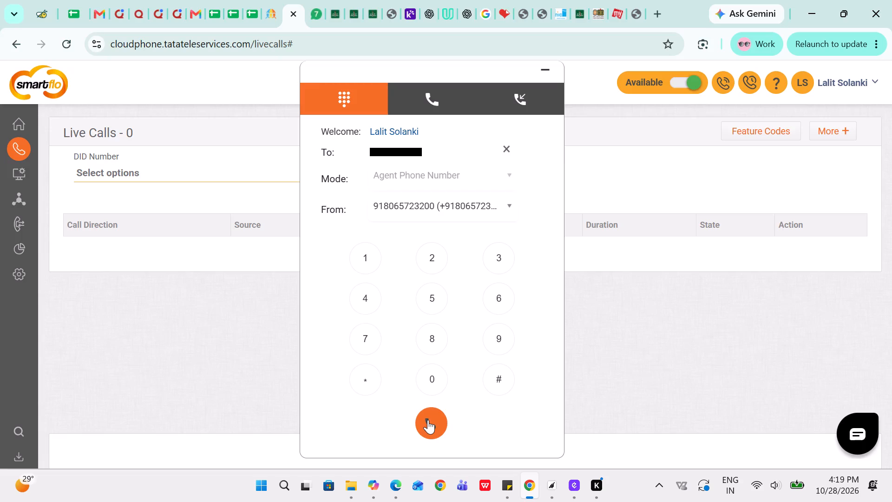
{"action": "left_click", "coordinate": [420, 412]}
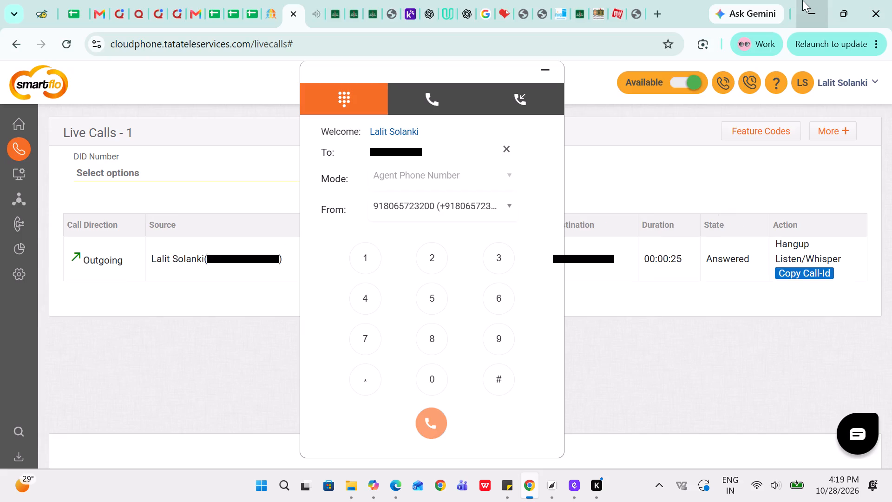
Switch to the All Complaints page, check the complaint communication history of the listed B2C complaint, and close the log.
{"action": "left_click", "coordinate": [270, 0]}
{"action": "left_click", "coordinate": [538, 380]}
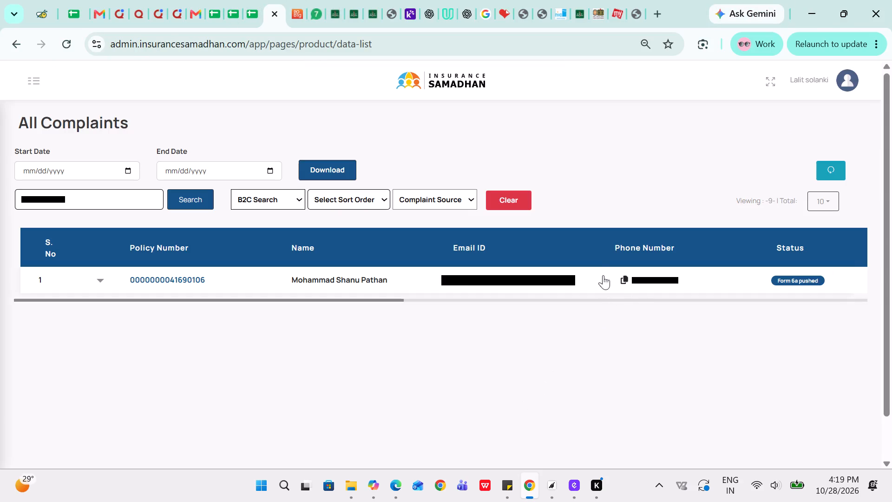
{"action": "left_click", "coordinate": [603, 275]}
{"action": "left_click", "coordinate": [636, 314]}
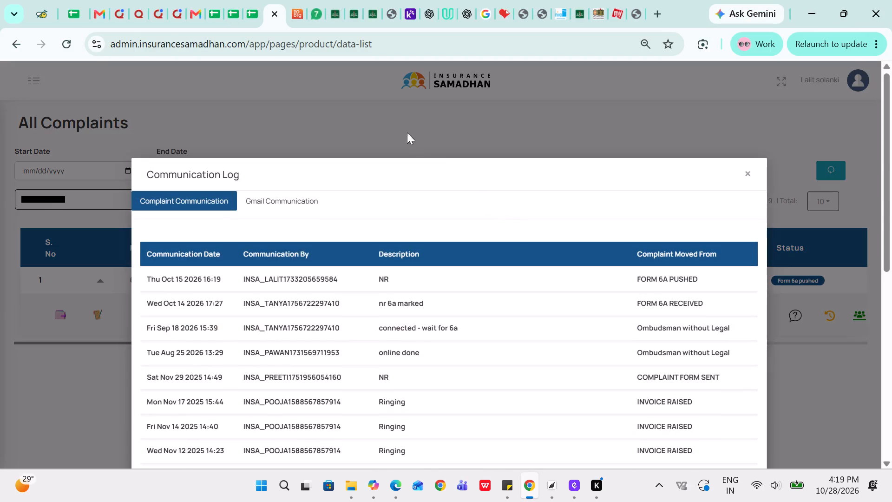
{"action": "left_click", "coordinate": [395, 127]}
{"action": "left_click", "coordinate": [413, 423]}
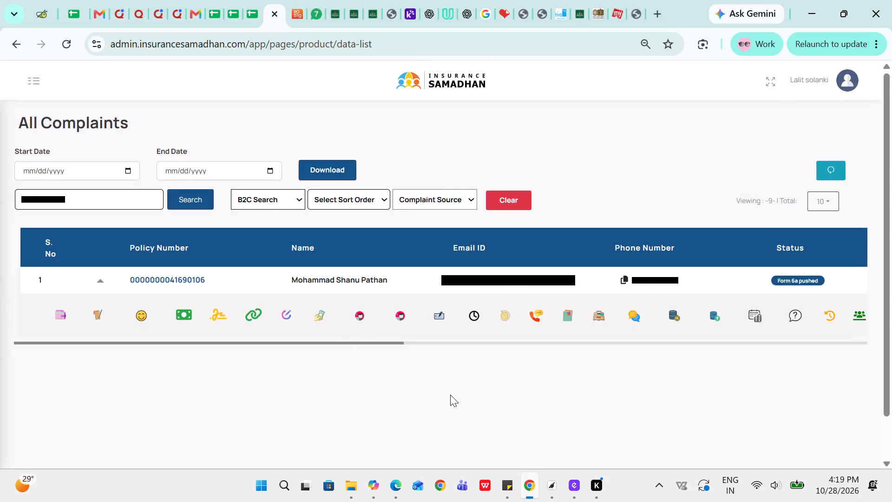
{"action": "left_click", "coordinate": [486, 383]}
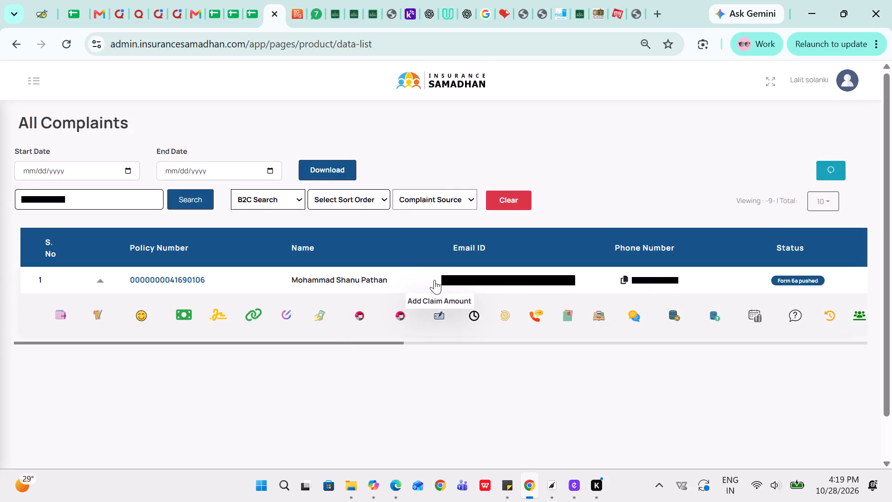
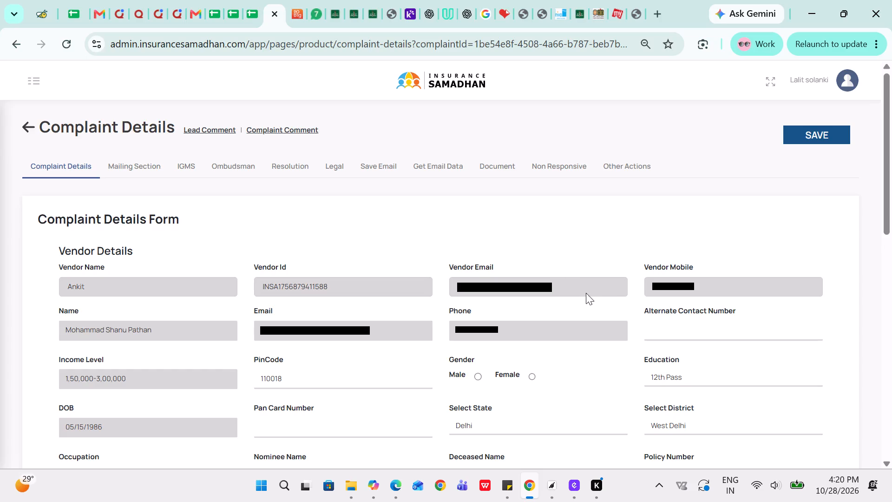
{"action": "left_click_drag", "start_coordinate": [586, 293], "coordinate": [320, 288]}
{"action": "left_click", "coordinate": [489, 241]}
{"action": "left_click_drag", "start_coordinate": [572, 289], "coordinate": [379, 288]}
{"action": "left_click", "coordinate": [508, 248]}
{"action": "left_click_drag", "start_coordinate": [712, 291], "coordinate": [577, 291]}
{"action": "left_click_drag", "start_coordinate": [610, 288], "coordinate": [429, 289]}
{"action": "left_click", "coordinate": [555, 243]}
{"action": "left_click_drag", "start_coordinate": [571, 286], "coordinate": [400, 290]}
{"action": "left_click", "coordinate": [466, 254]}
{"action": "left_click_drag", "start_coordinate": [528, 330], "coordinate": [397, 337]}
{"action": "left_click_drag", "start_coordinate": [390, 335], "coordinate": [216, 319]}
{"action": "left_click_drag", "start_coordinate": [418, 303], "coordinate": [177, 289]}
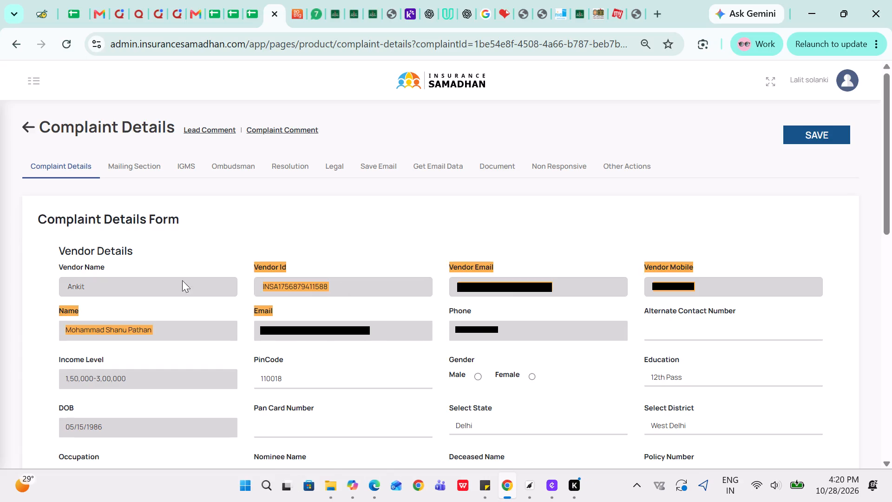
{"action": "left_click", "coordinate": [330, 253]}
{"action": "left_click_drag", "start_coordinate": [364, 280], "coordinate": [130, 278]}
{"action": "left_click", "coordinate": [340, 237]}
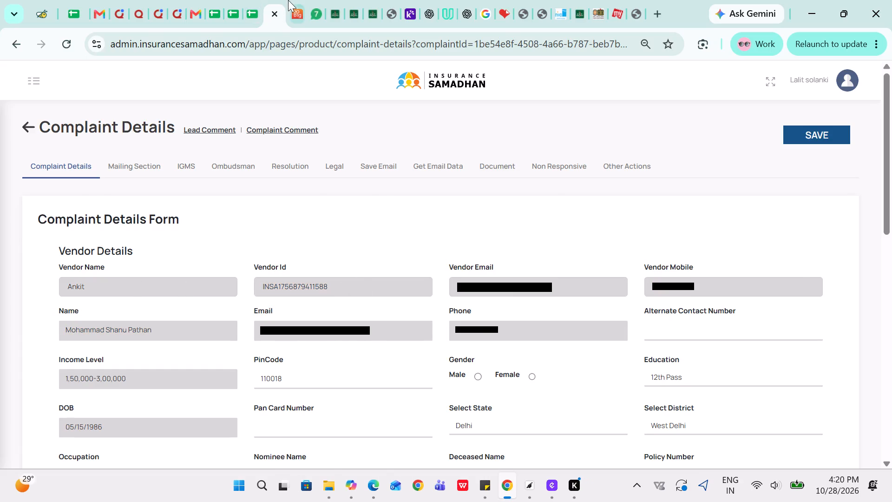
Switch to the Smartflo dialer page to check the ongoing outgoing call under Live Calls.
{"action": "left_click", "coordinate": [288, 0]}
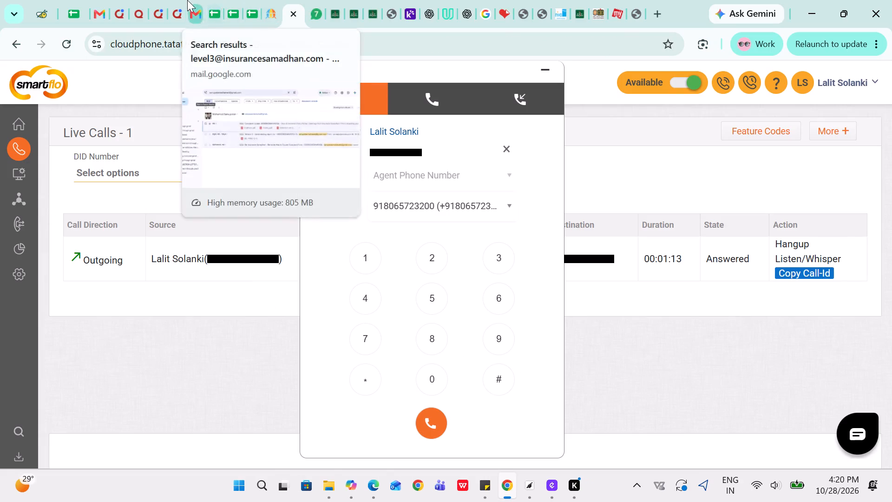
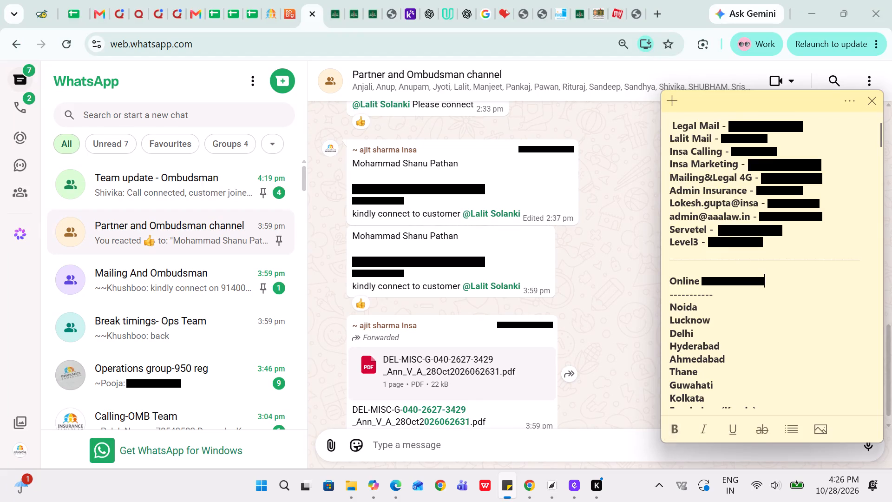
Highlight the number on the Online line of the sticky note.
{"action": "left_click_drag", "start_coordinate": [758, 281], "coordinate": [704, 279]}
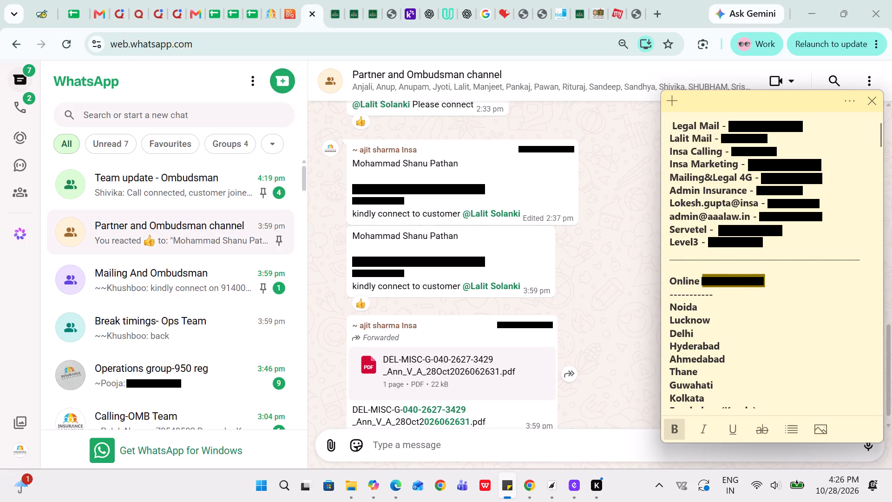
{"action": "left_click", "coordinate": [741, 282]}
{"action": "left_click_drag", "start_coordinate": [766, 280], "coordinate": [706, 279]}
{"action": "left_click_drag", "start_coordinate": [706, 279], "coordinate": [703, 279]}
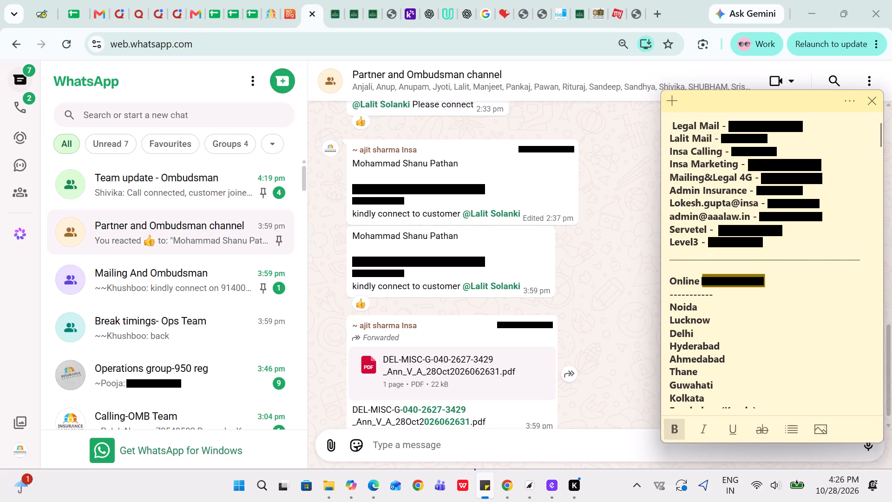
Add the name Sweta after the number on the sticky note's Online line.
{"action": "left_click", "coordinate": [776, 284]}
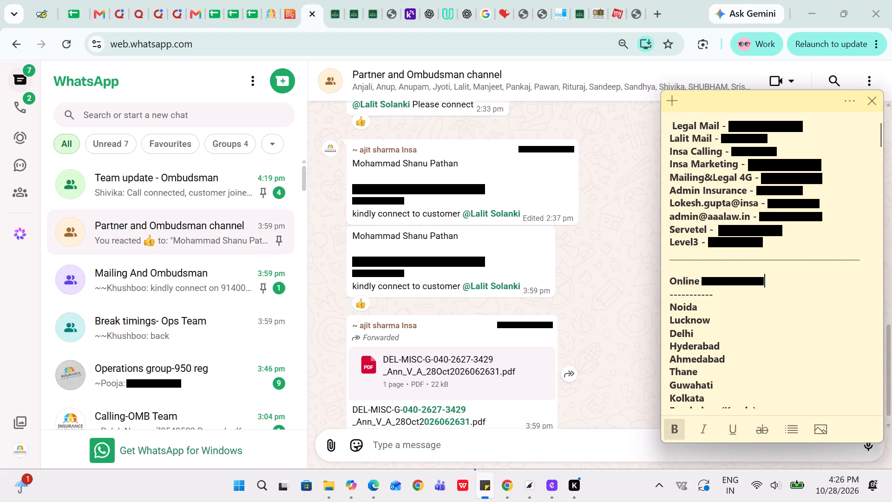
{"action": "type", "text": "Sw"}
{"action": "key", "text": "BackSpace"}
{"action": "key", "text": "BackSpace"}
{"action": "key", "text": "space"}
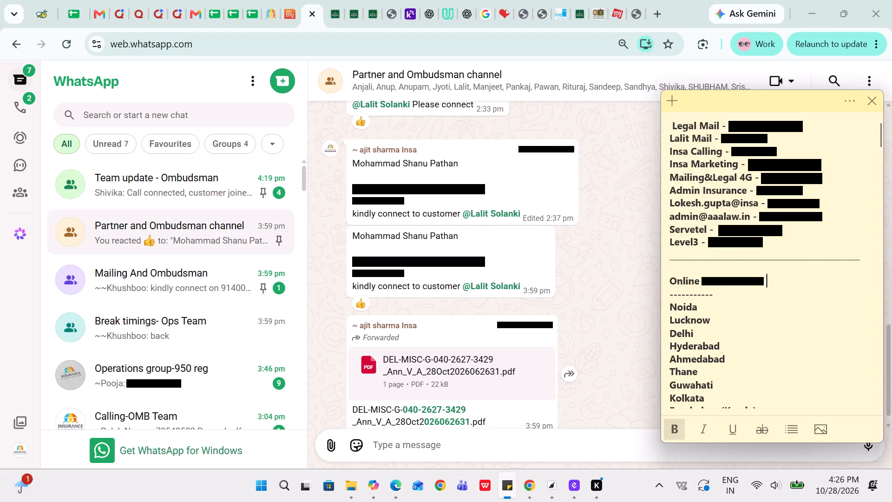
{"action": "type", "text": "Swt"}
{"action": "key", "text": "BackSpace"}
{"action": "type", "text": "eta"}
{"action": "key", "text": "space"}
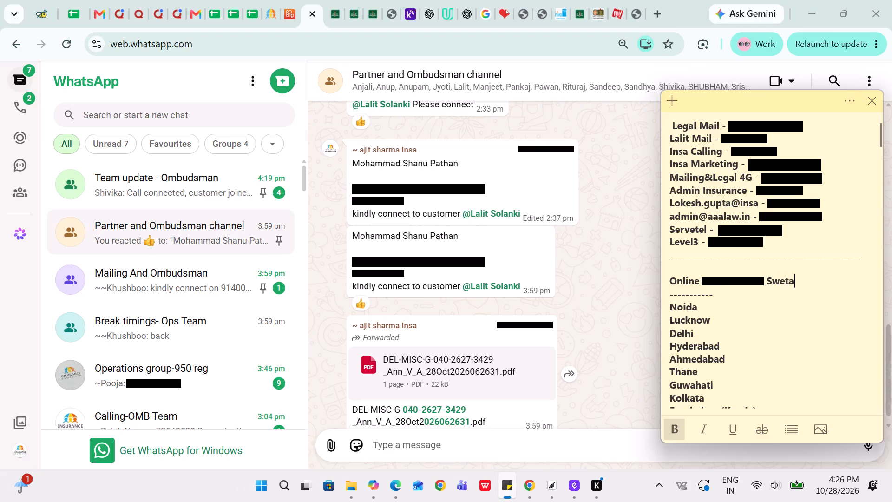
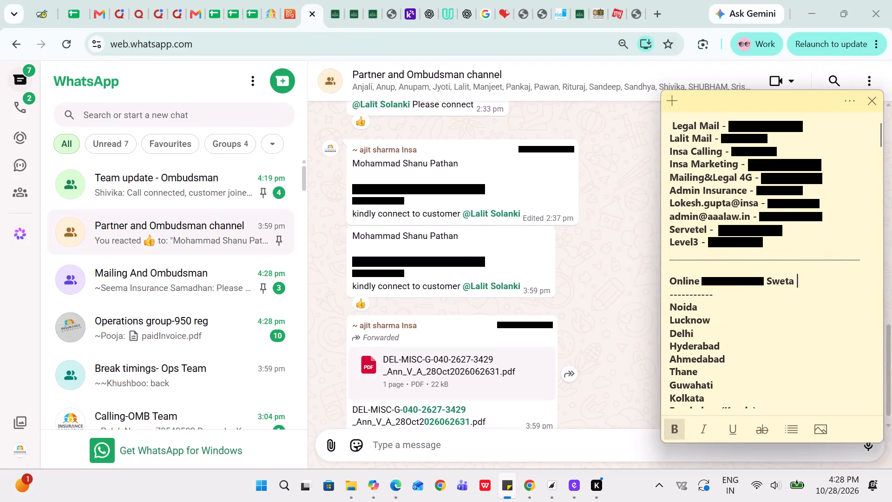
Add "HDFC" at the end of the Online entry in the sticky note, above the list of cities.
{"action": "type", "text": "HDFC"}
{"action": "key", "text": "space"}
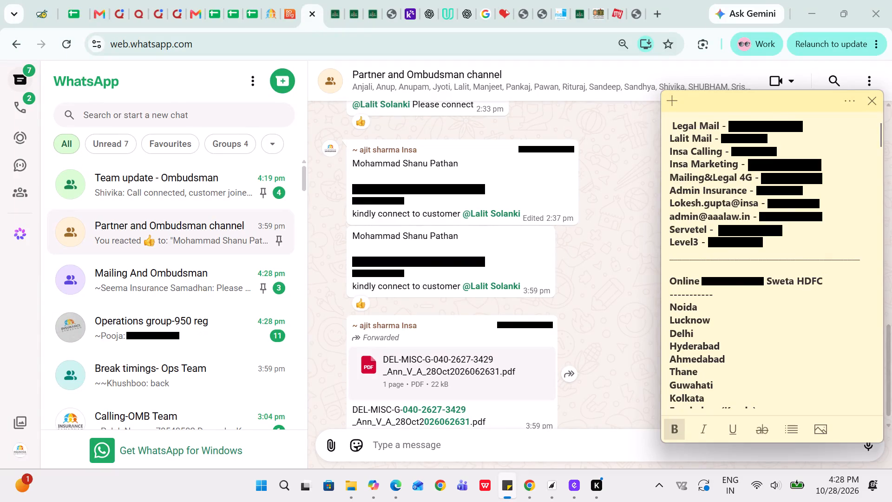
Look through the saved customer contact message templates further down the sticky note.
{"action": "left_click", "coordinate": [784, 353]}
{"action": "scroll", "coordinate": [784, 353], "scroll_direction": "down", "scroll_amount": 10}
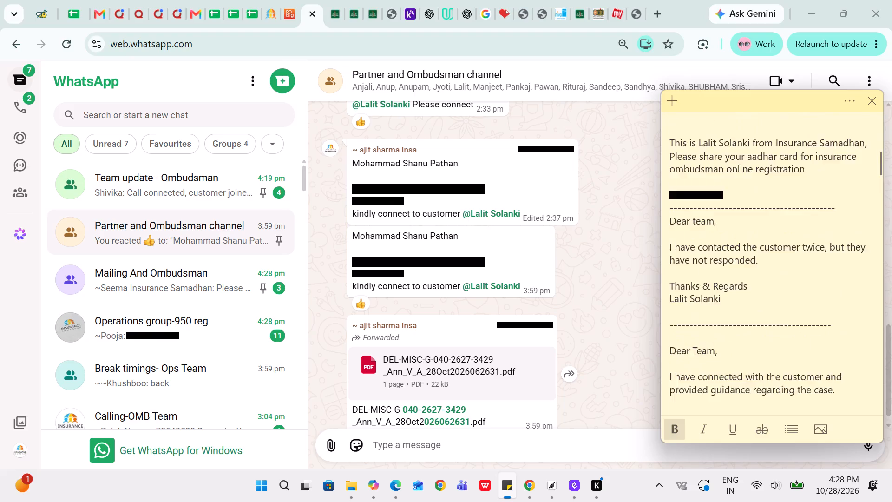
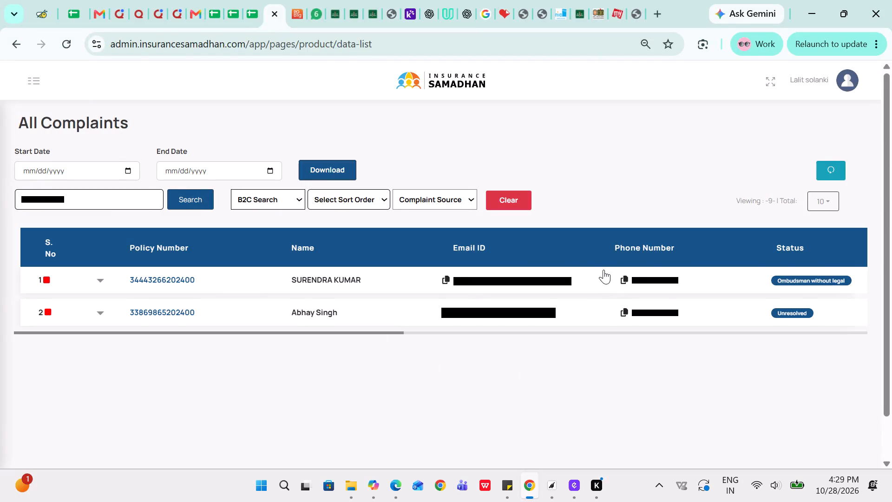
Check the latest complaint communication entries, including the 6A comments, in the log of the complaint with Ombudsman without legal status.
{"action": "left_click", "coordinate": [634, 313]}
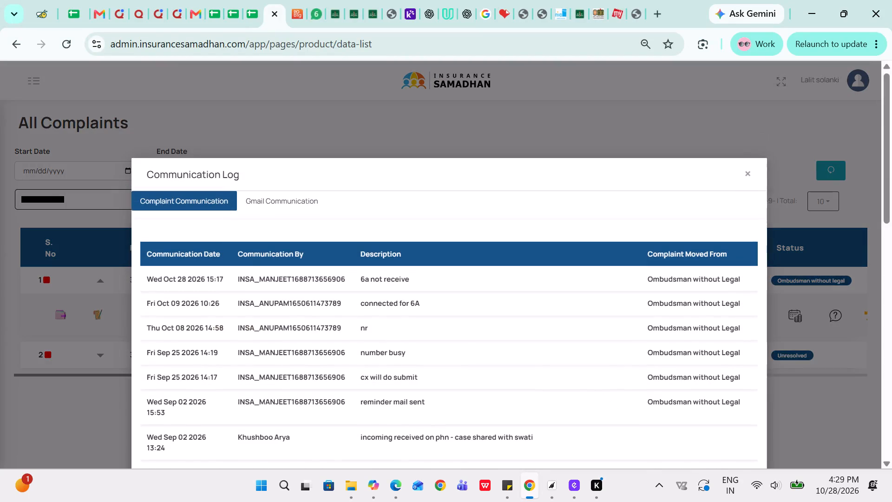
{"action": "left_click_drag", "start_coordinate": [427, 277], "coordinate": [353, 288]}
{"action": "left_click", "coordinate": [343, 106]}
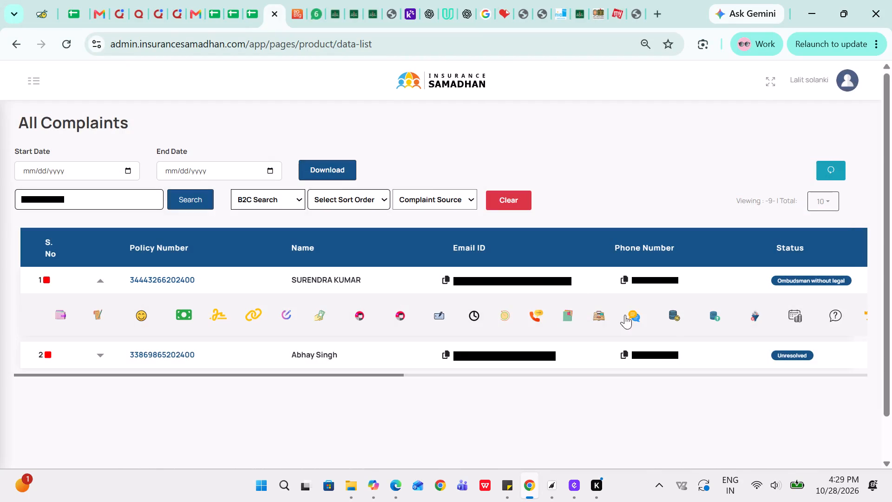
{"action": "left_click", "coordinate": [637, 320]}
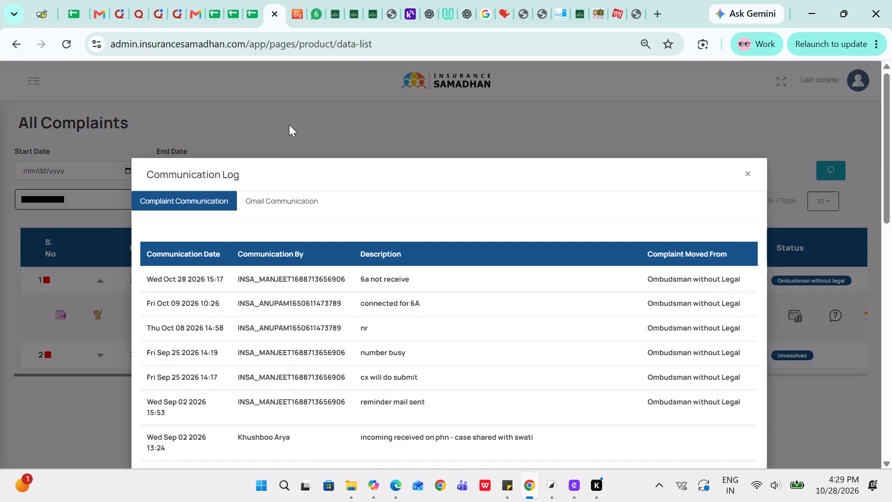
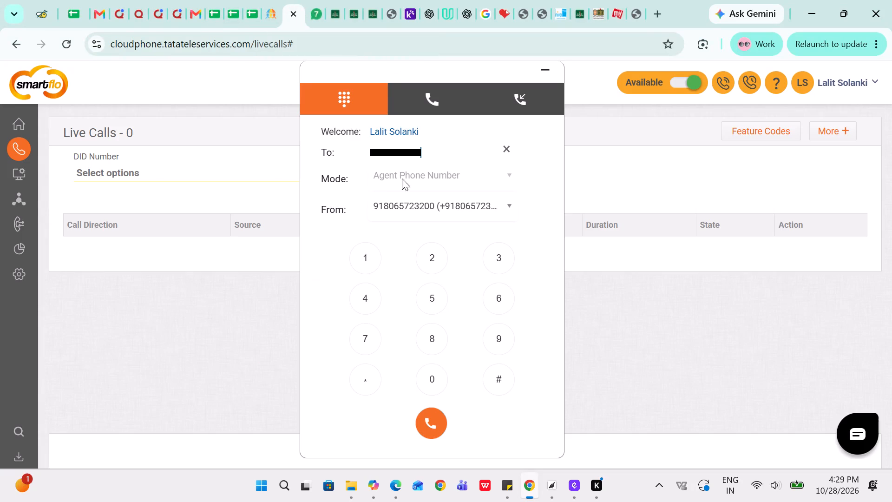
Place an outgoing call to the complainant's number already entered in the dialer.
{"action": "left_click", "coordinate": [437, 414]}
{"action": "left_click", "coordinate": [601, 361]}
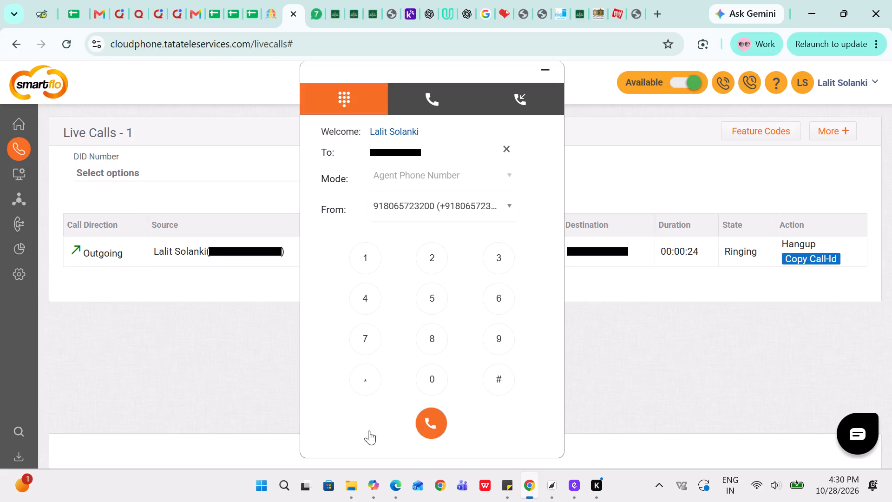
Return to the complaints list and review the first complaint's Status History through its most recent entry, closing it when done.
{"action": "left_click", "coordinate": [269, 0]}
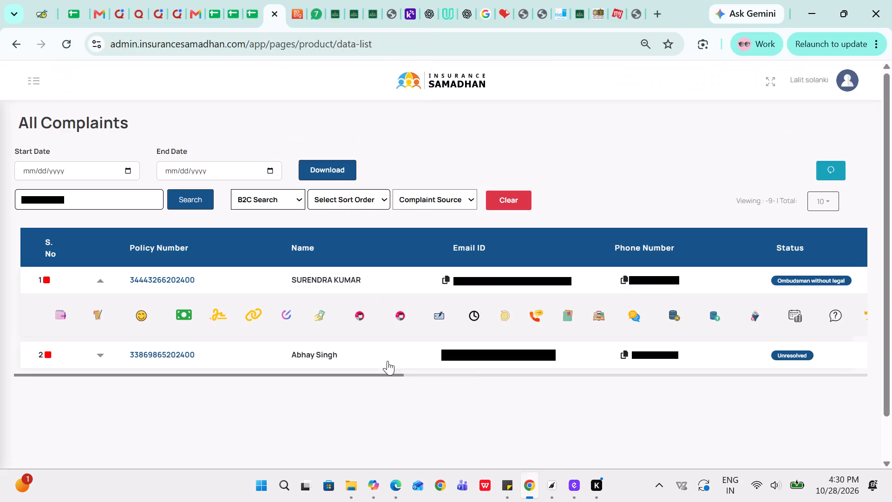
{"action": "left_click", "coordinate": [102, 279]}
{"action": "left_click", "coordinate": [437, 391]}
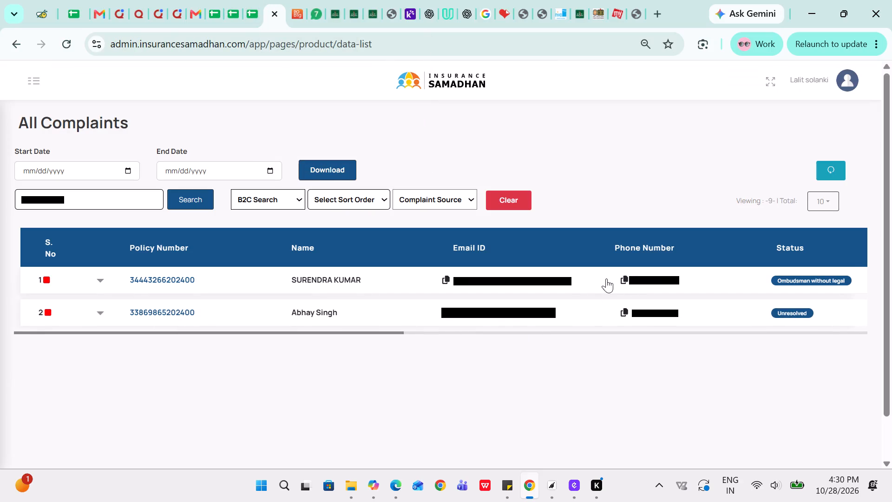
{"action": "left_click", "coordinate": [606, 278]}
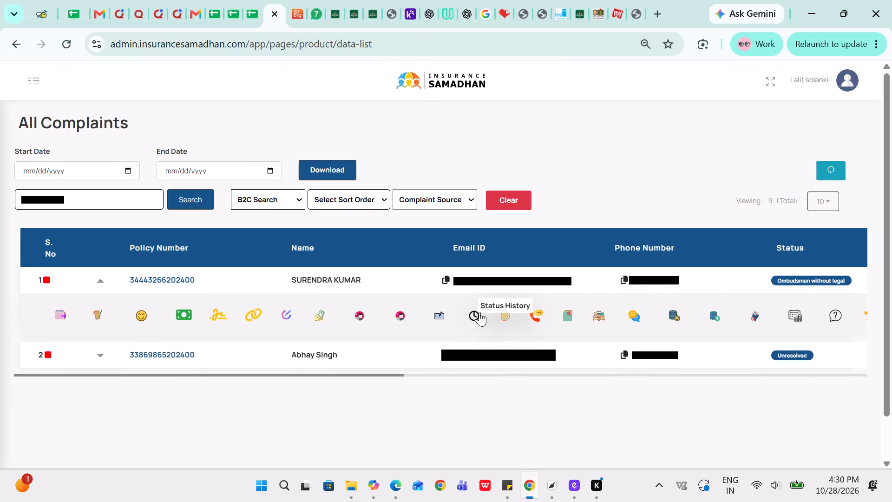
{"action": "left_click", "coordinate": [508, 316]}
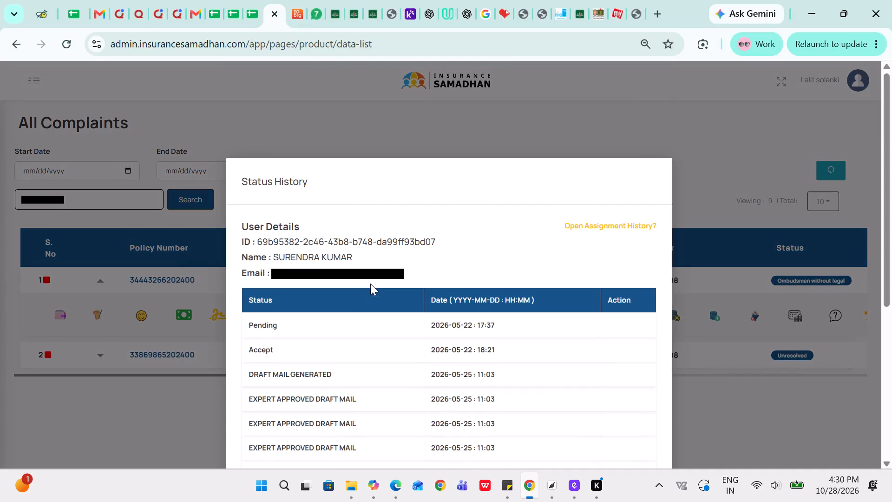
{"action": "scroll", "coordinate": [374, 318], "scroll_direction": "down", "scroll_amount": 13}
{"action": "left_click", "coordinate": [735, 396]}
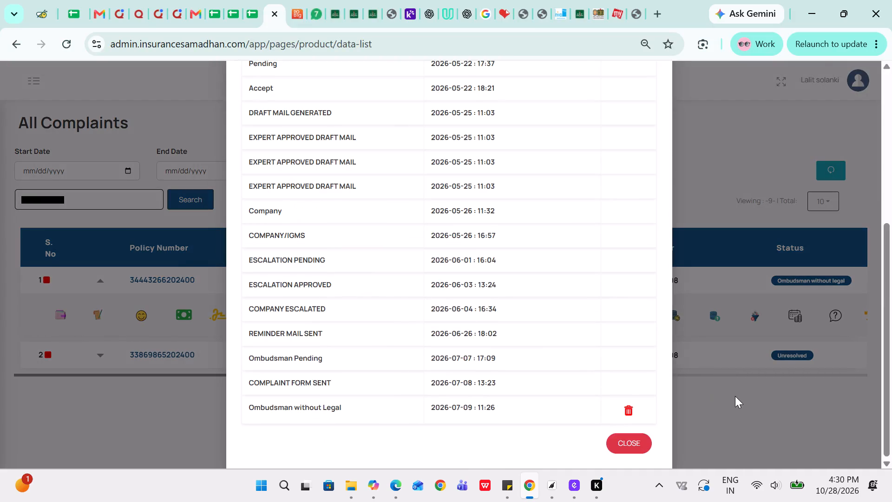
Open the first complaint's Communication Log to read the latest complaint communication entries.
{"action": "left_click", "coordinate": [635, 316]}
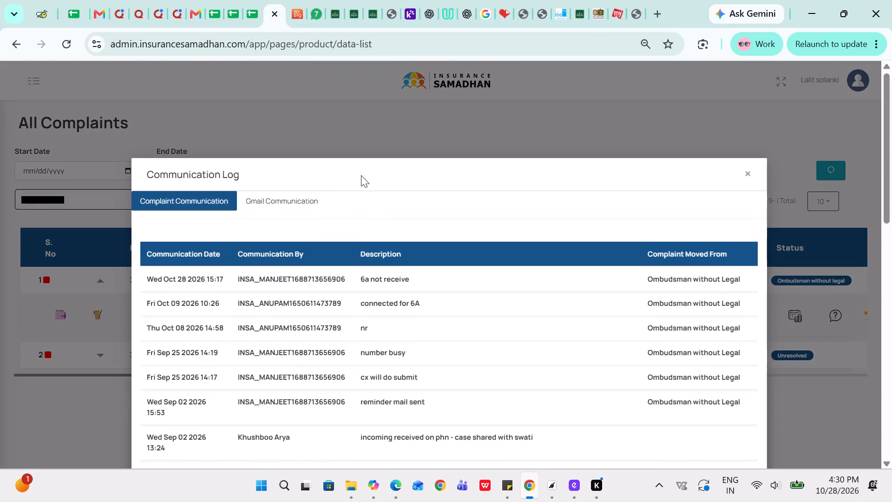
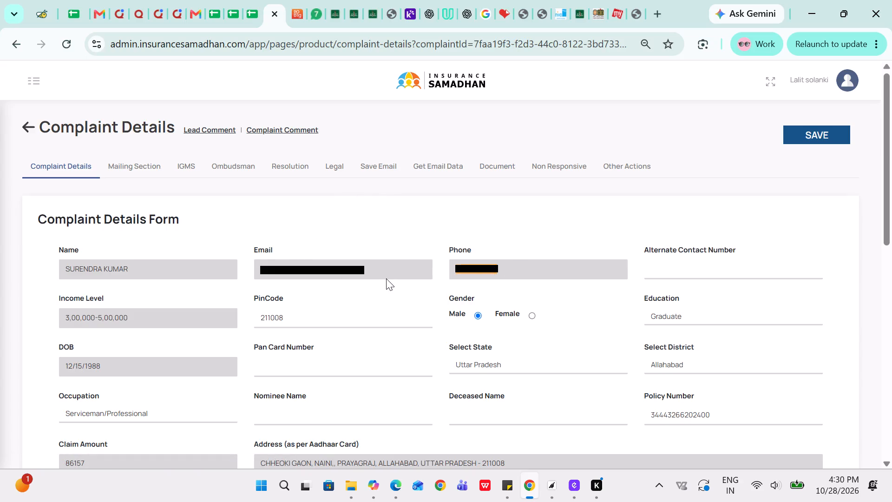
Check the complainant's name, email and phone fields in the Complaint Details Form.
{"action": "left_click_drag", "start_coordinate": [386, 278], "coordinate": [203, 291]}
{"action": "left_click_drag", "start_coordinate": [131, 262], "coordinate": [41, 283]}
{"action": "left_click", "coordinate": [123, 279]}
{"action": "left_click_drag", "start_coordinate": [148, 270], "coordinate": [17, 278]}
{"action": "left_click_drag", "start_coordinate": [382, 275], "coordinate": [223, 284]}
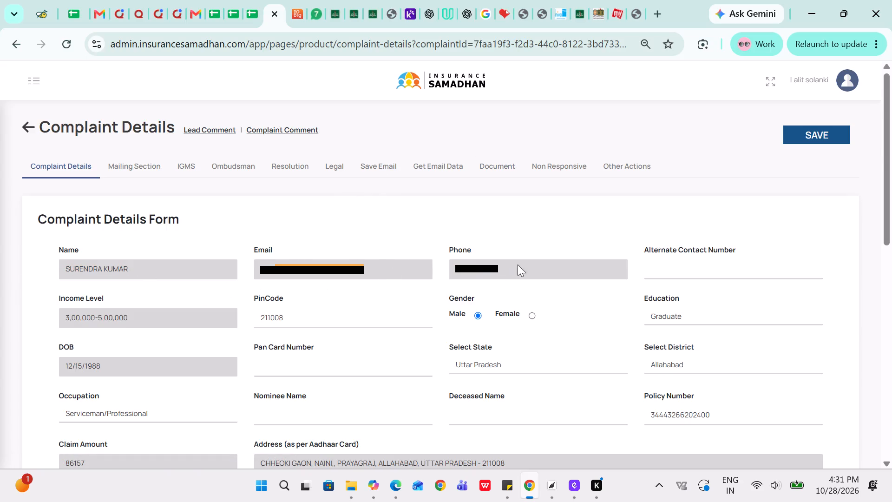
{"action": "left_click_drag", "start_coordinate": [515, 265], "coordinate": [386, 276]}
{"action": "left_click_drag", "start_coordinate": [362, 272], "coordinate": [238, 278]}
{"action": "left_click", "coordinate": [340, 276]}
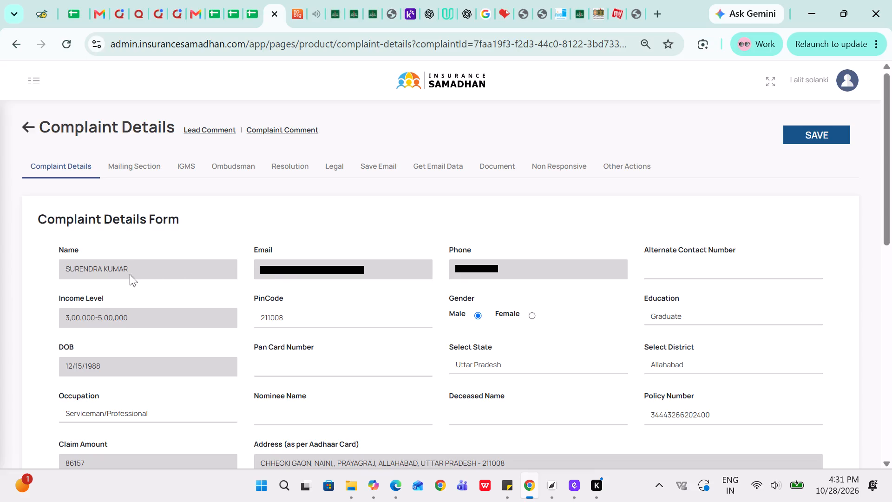
{"action": "left_click_drag", "start_coordinate": [134, 272], "coordinate": [36, 276]}
{"action": "left_click", "coordinate": [134, 272]}
{"action": "left_click_drag", "start_coordinate": [253, 273], "coordinate": [431, 275]}
{"action": "left_click", "coordinate": [441, 275]}
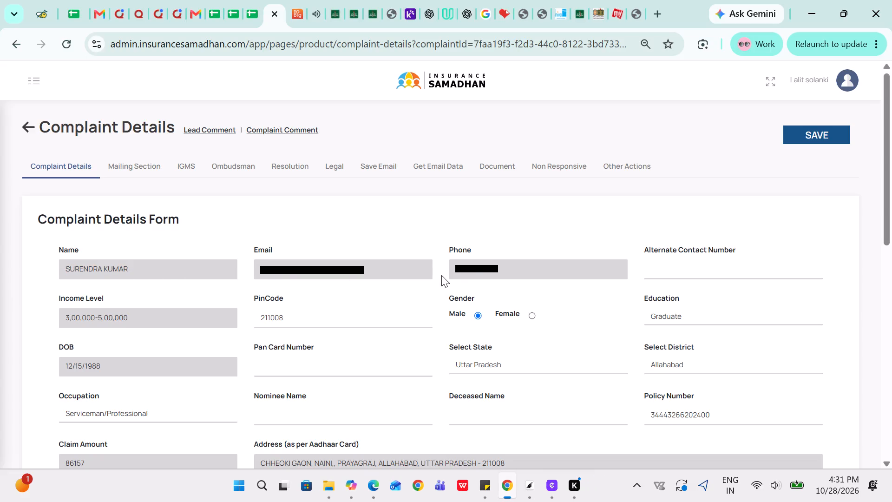
{"action": "left_click_drag", "start_coordinate": [452, 274], "coordinate": [544, 274]}
{"action": "left_click", "coordinate": [560, 274]}
{"action": "left_click_drag", "start_coordinate": [385, 268], "coordinate": [171, 275]}
{"action": "left_click", "coordinate": [378, 243]}
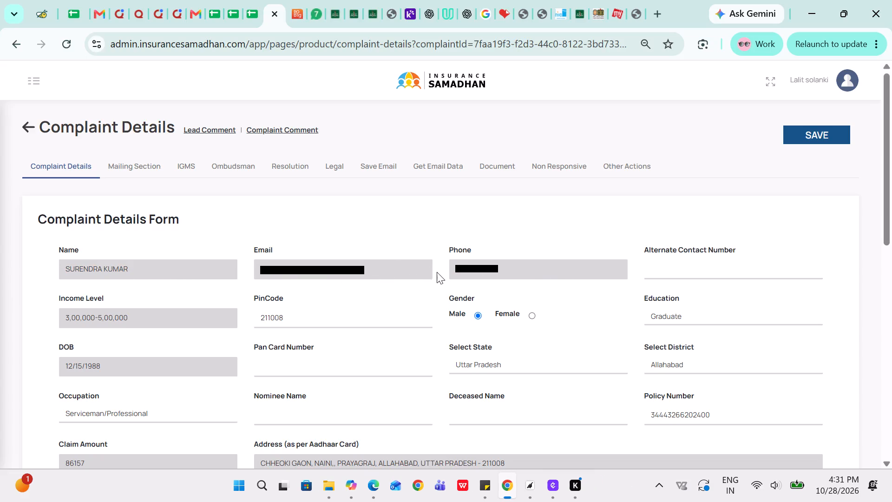
{"action": "left_click_drag", "start_coordinate": [456, 273], "coordinate": [508, 274]}
{"action": "left_click", "coordinate": [524, 274]}
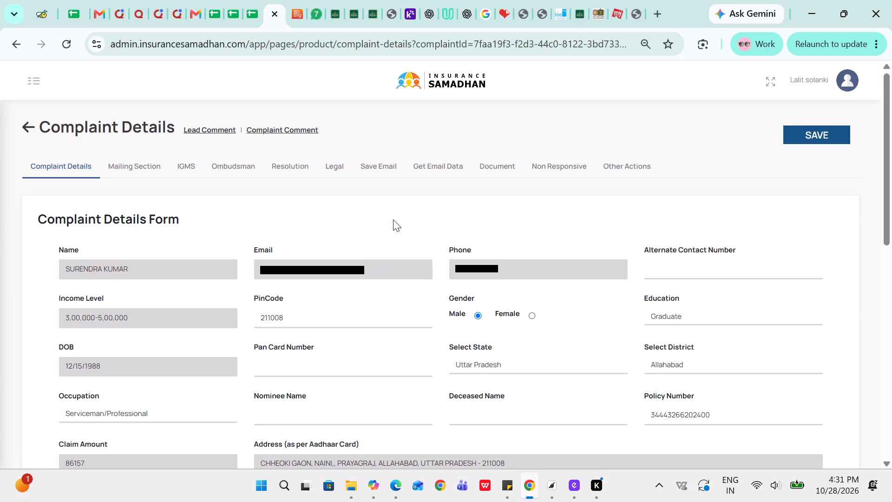
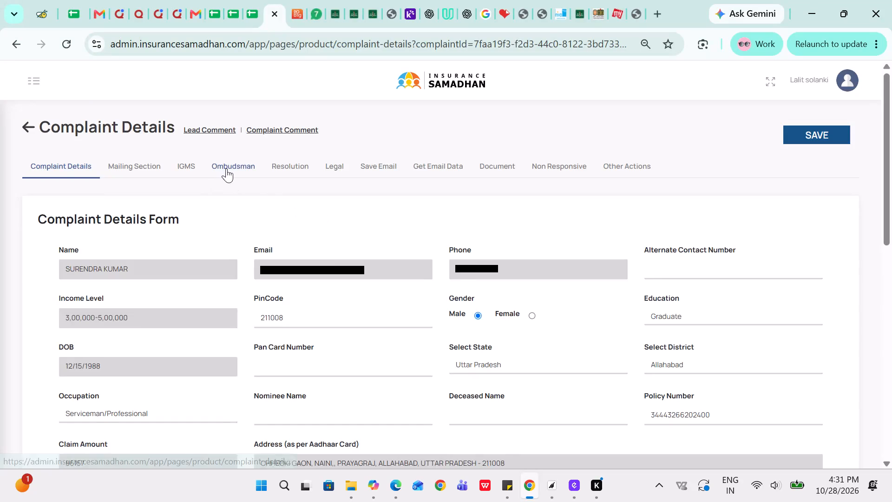
Check how and when the complaint form was submitted in the complaint's Ombudsman section, focusing on the Complaint Form Submitted Via field.
{"action": "scroll", "coordinate": [321, 198], "scroll_direction": "down", "scroll_amount": 4}
{"action": "scroll", "coordinate": [395, 317], "scroll_direction": "up", "scroll_amount": 11}
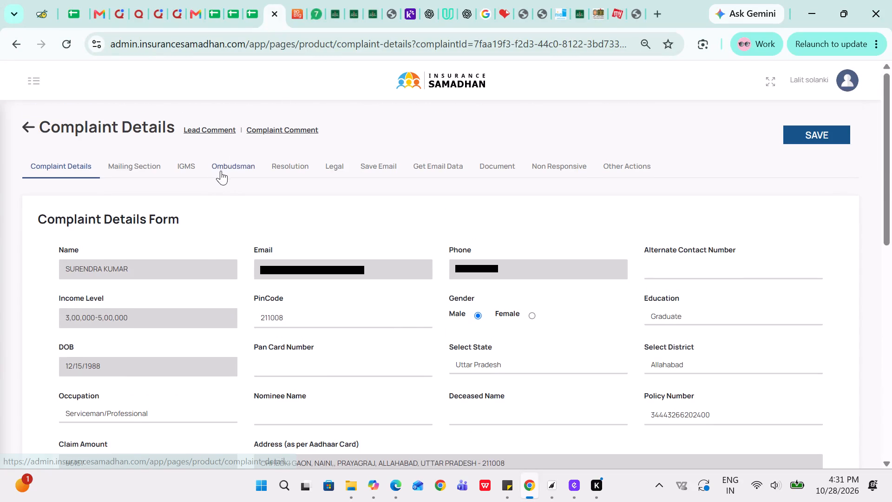
{"action": "left_click", "coordinate": [225, 169]}
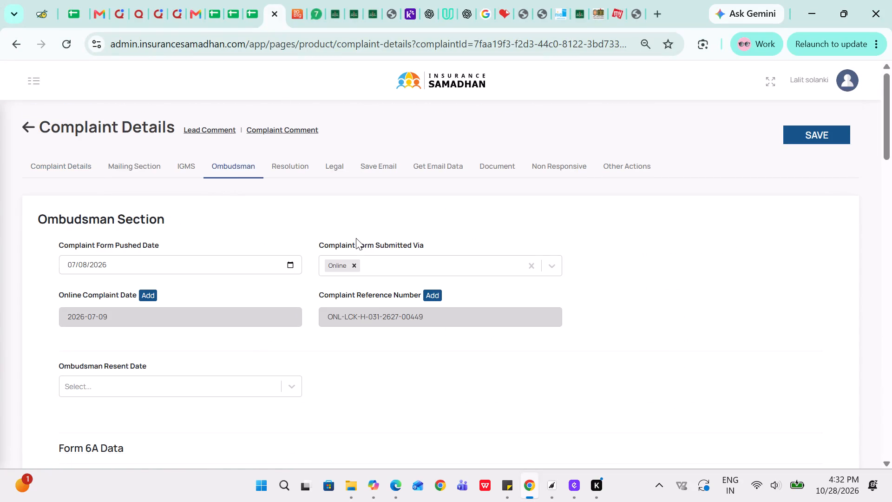
{"action": "left_click_drag", "start_coordinate": [440, 246], "coordinate": [330, 245]}
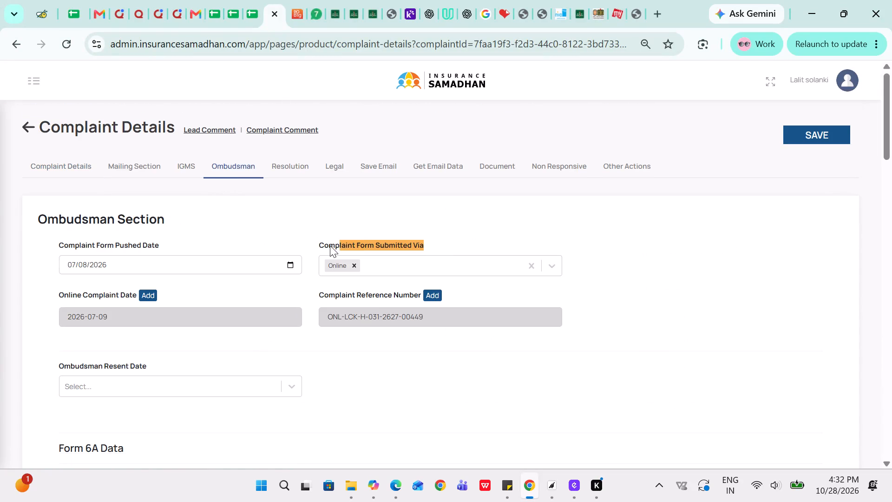
{"action": "left_click_drag", "start_coordinate": [330, 245], "coordinate": [307, 242]}
{"action": "left_click", "coordinate": [354, 209]}
{"action": "left_click_drag", "start_coordinate": [446, 247], "coordinate": [319, 262]}
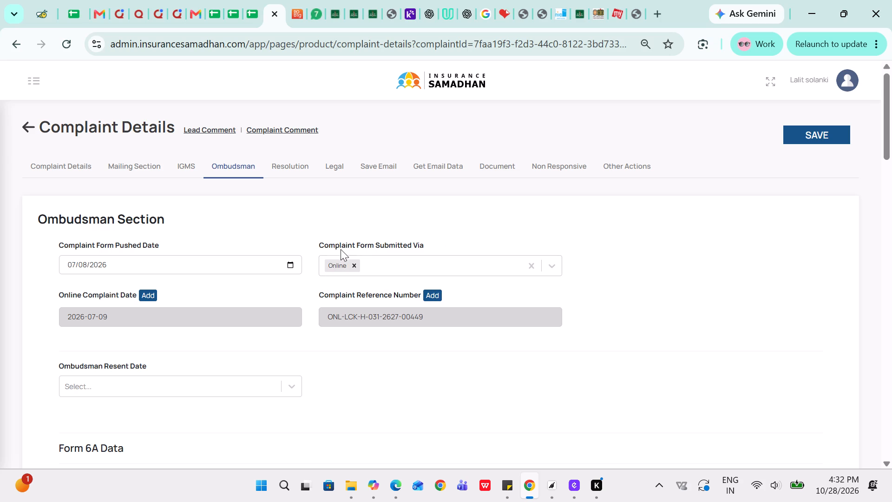
{"action": "left_click_drag", "start_coordinate": [319, 244], "coordinate": [419, 243]}
{"action": "left_click", "coordinate": [448, 243]}
{"action": "left_click_drag", "start_coordinate": [458, 245], "coordinate": [341, 244]}
{"action": "left_click", "coordinate": [395, 210]}
{"action": "left_click_drag", "start_coordinate": [321, 241], "coordinate": [481, 261]}
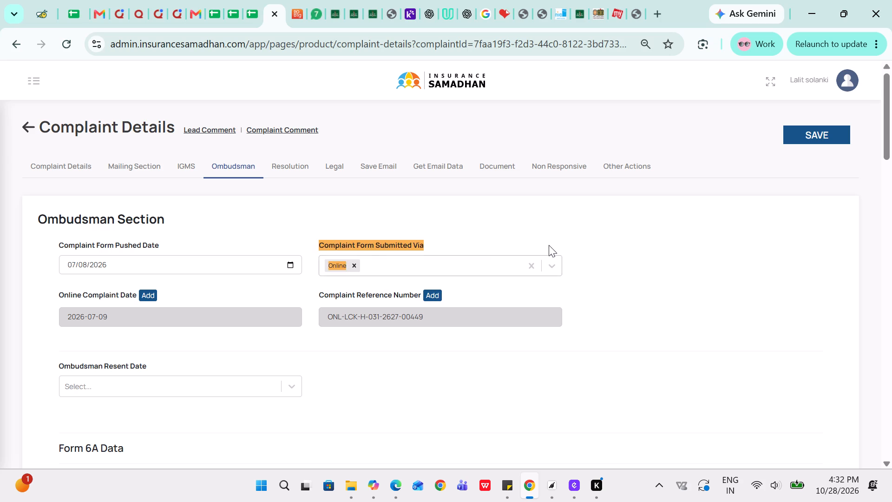
{"action": "left_click", "coordinate": [549, 245]}
{"action": "left_click", "coordinate": [596, 235]}
{"action": "scroll", "coordinate": [711, 258], "scroll_direction": "up", "scroll_amount": 5}
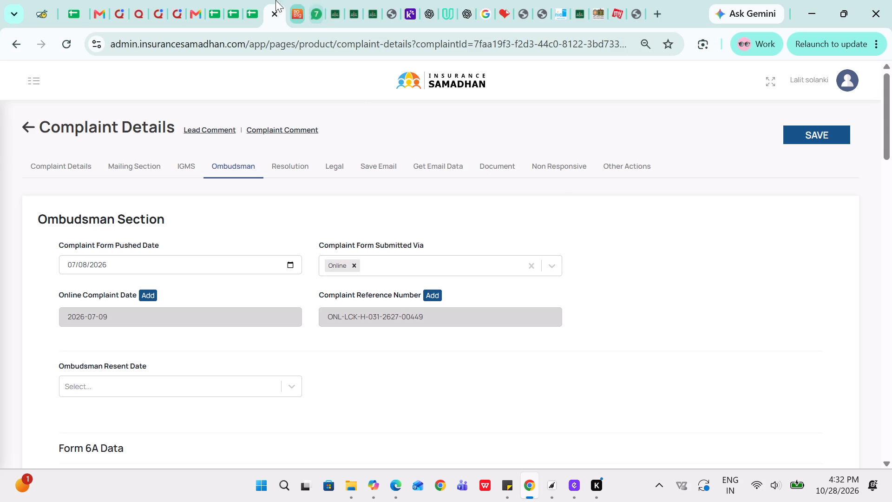
Check the Oct 27 miss call sheet in the Missed call Ombudsman 2026 spreadsheet and return to the complaint's details.
{"action": "left_click", "coordinate": [256, 0]}
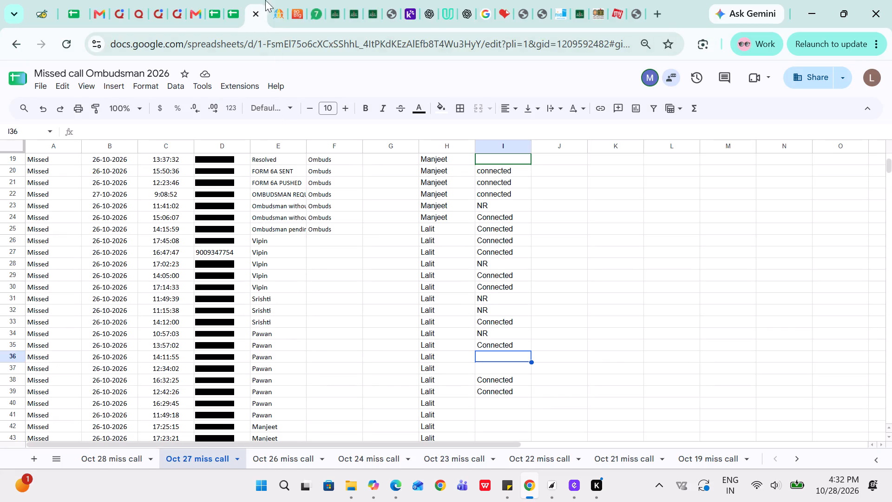
{"action": "left_click", "coordinate": [280, 0]}
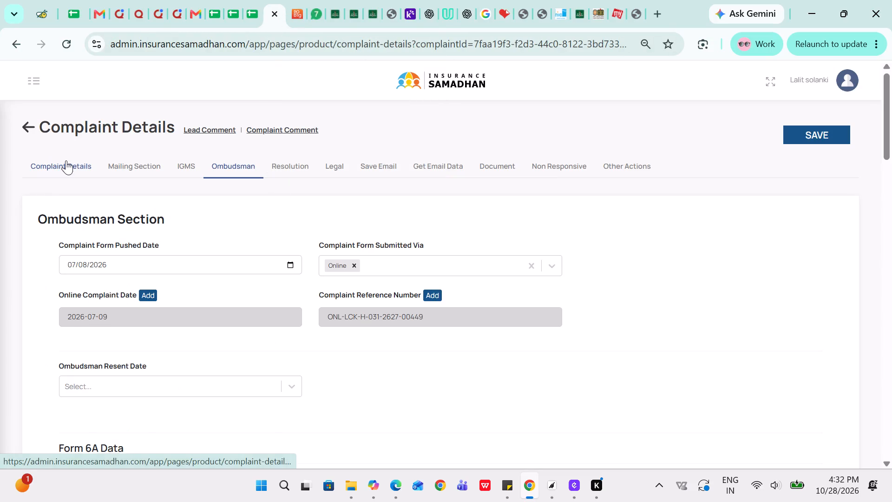
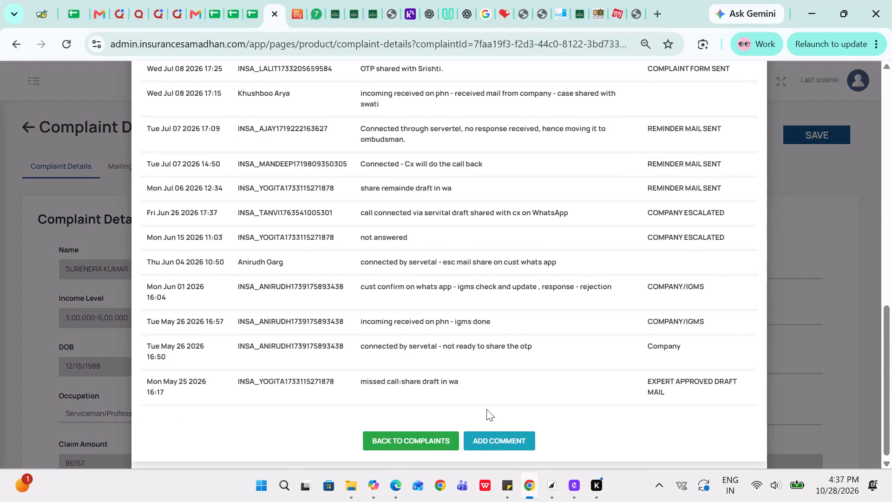
Add and save a new comment on the complaint reading "Cx has received 6a // will forward with us.".
{"action": "left_click", "coordinate": [503, 438]}
{"action": "left_click", "coordinate": [457, 290]}
{"action": "left_click", "coordinate": [517, 324]}
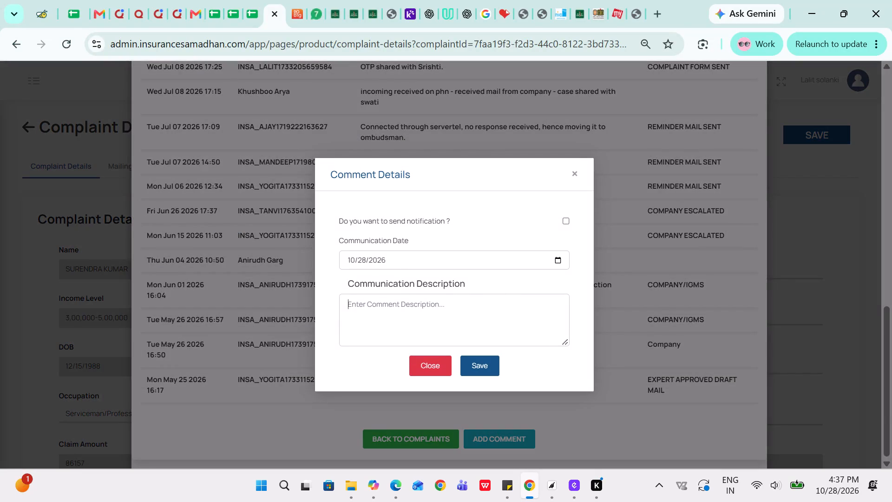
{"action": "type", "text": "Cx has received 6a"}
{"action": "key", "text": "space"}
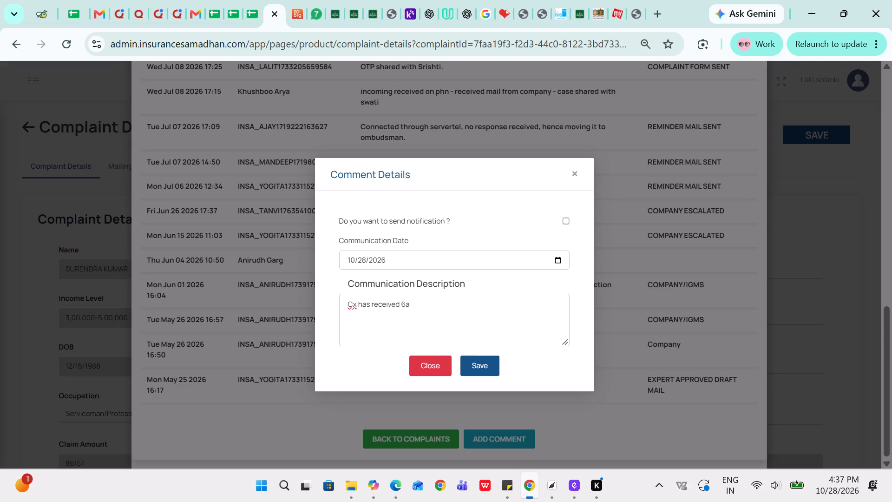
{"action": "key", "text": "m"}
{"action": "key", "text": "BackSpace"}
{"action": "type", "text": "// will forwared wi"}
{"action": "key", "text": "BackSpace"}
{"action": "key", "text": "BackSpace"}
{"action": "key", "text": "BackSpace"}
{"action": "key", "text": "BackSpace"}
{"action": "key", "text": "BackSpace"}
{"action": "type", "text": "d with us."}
{"action": "left_click", "coordinate": [485, 363]}
Close the complaint's comment history and go back from the Complaint Details page.
{"action": "left_click", "coordinate": [56, 290]}
{"action": "left_click", "coordinate": [9, 275]}
{"action": "left_click", "coordinate": [27, 128]}
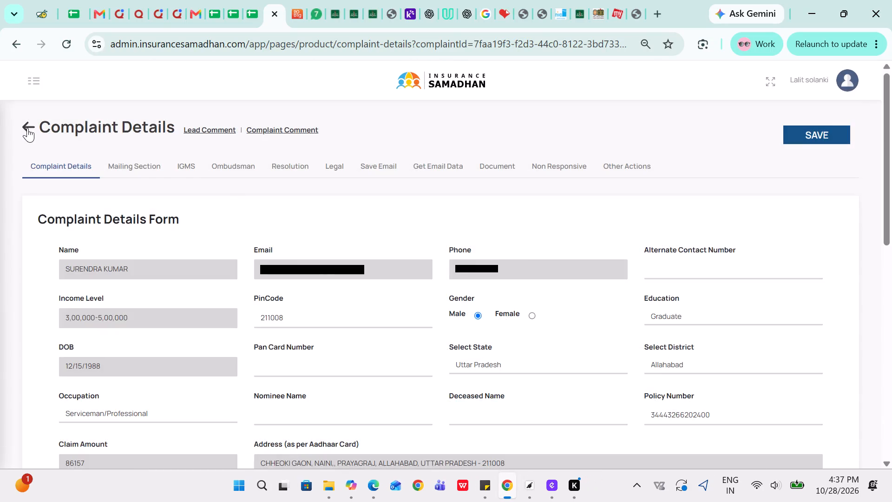
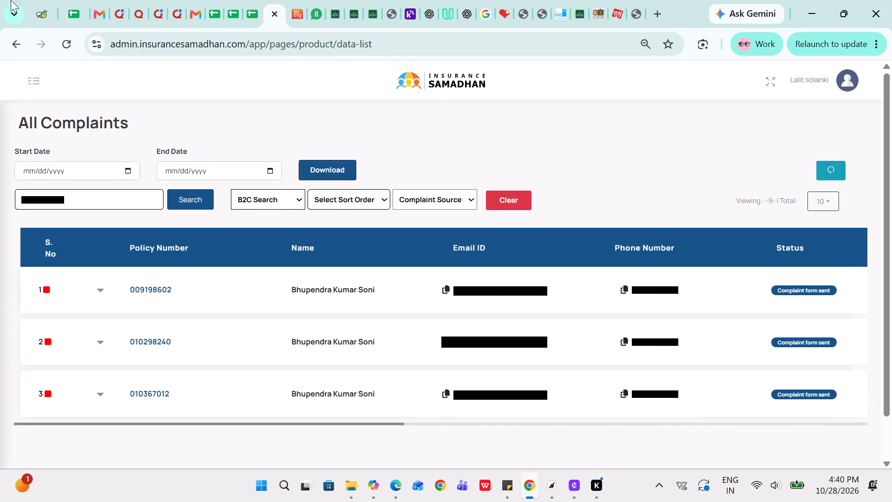
Select the existing search term in the All Complaints search field.
{"action": "left_click_drag", "start_coordinate": [82, 196], "coordinate": [0, 223]}
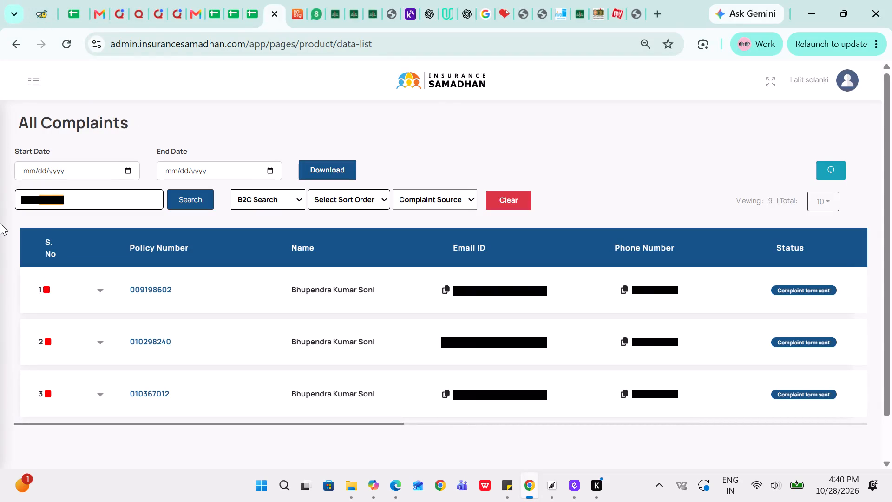
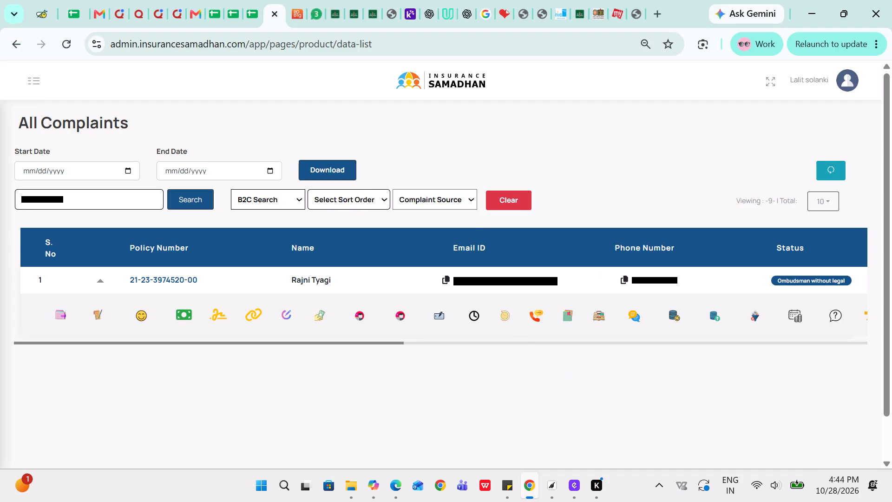
{"action": "left_click", "coordinate": [634, 316]}
{"action": "scroll", "coordinate": [532, 268], "scroll_direction": "down", "scroll_amount": 14}
{"action": "left_click", "coordinate": [518, 435]}
{"action": "left_click", "coordinate": [451, 303]}
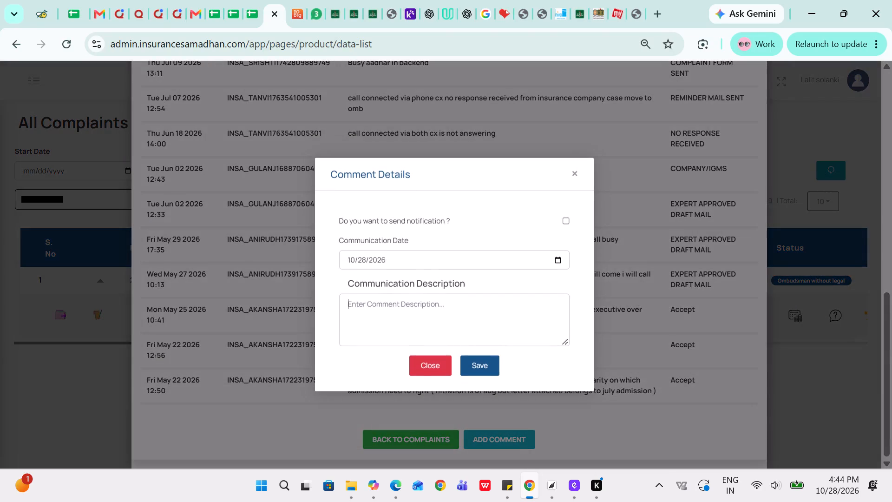
Begin the complaint comment's communication description with "Connected from Sandhya's".
{"action": "type", "text": "Call n"}
{"action": "key", "text": "BackSpace"}
{"action": "key", "text": "BackSpace"}
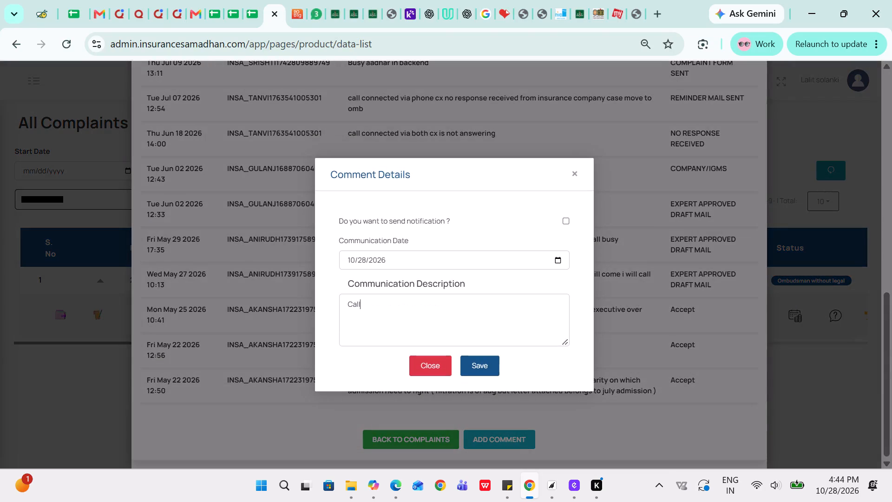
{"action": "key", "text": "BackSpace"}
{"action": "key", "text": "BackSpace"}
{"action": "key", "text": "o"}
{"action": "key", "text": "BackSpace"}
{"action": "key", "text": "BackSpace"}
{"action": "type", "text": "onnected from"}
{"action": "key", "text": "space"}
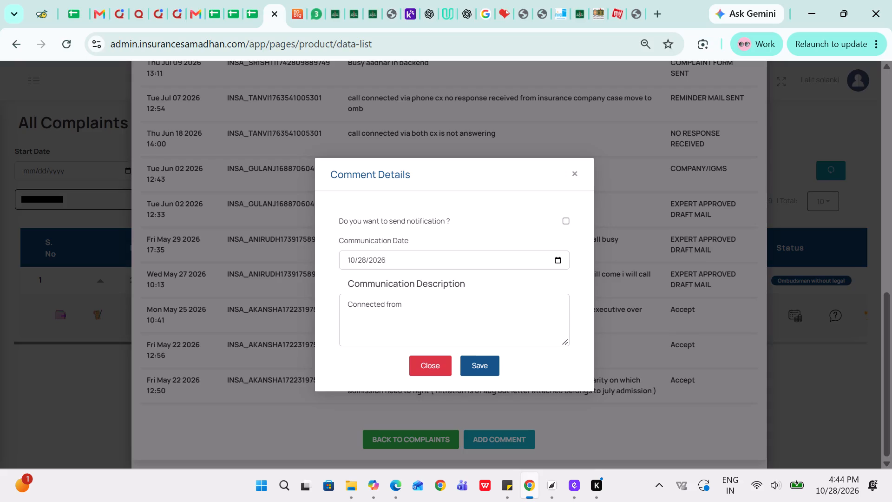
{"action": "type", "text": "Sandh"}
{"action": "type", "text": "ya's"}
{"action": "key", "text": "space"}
Complete the comment as "Connected from Sandhya's Phone // Cx will do Mail // 6a", save it and return to the complaints list.
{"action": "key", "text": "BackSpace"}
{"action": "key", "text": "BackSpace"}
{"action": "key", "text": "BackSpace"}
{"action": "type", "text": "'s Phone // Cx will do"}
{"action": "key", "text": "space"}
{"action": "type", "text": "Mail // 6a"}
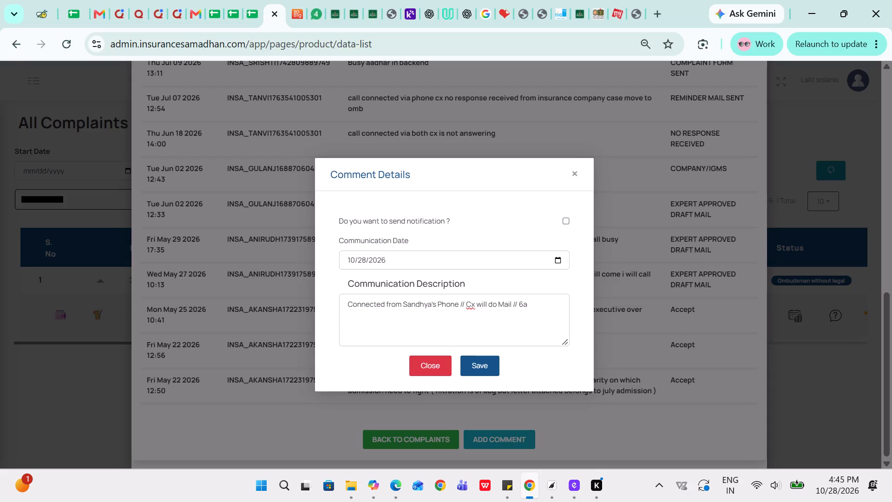
{"action": "left_click", "coordinate": [480, 363]}
{"action": "left_click", "coordinate": [75, 284]}
{"action": "left_click", "coordinate": [66, 279]}
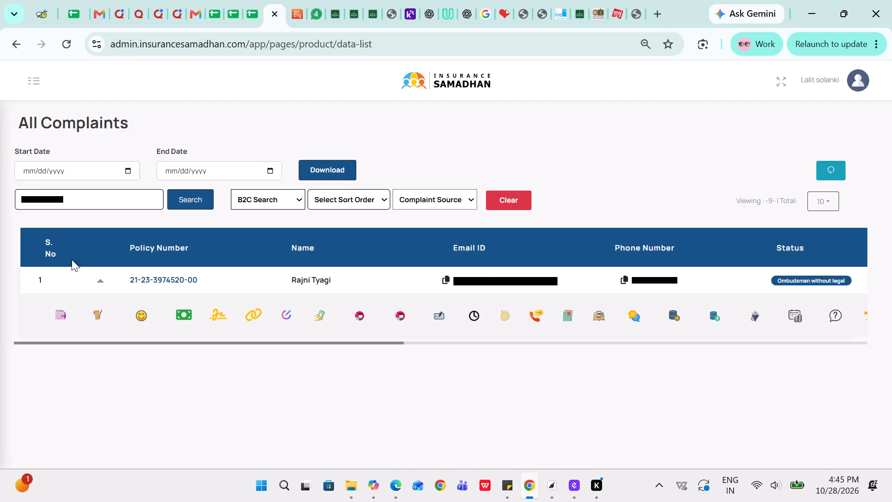
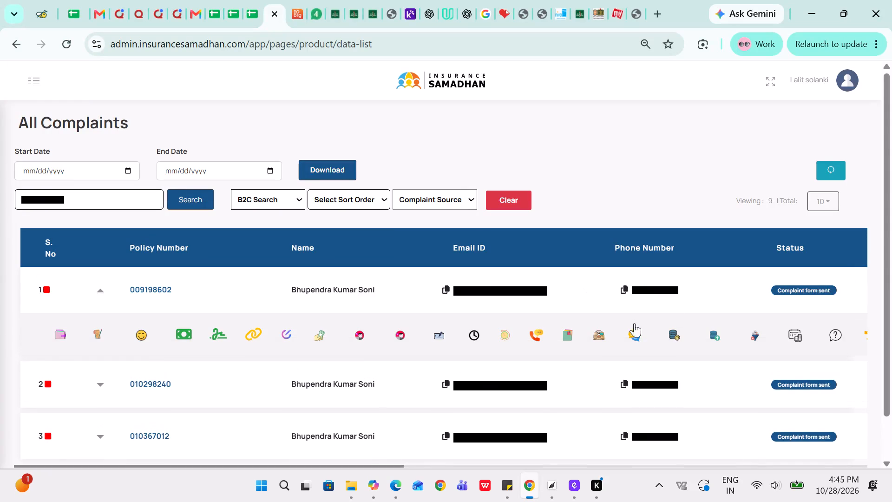
{"action": "left_click", "coordinate": [641, 332]}
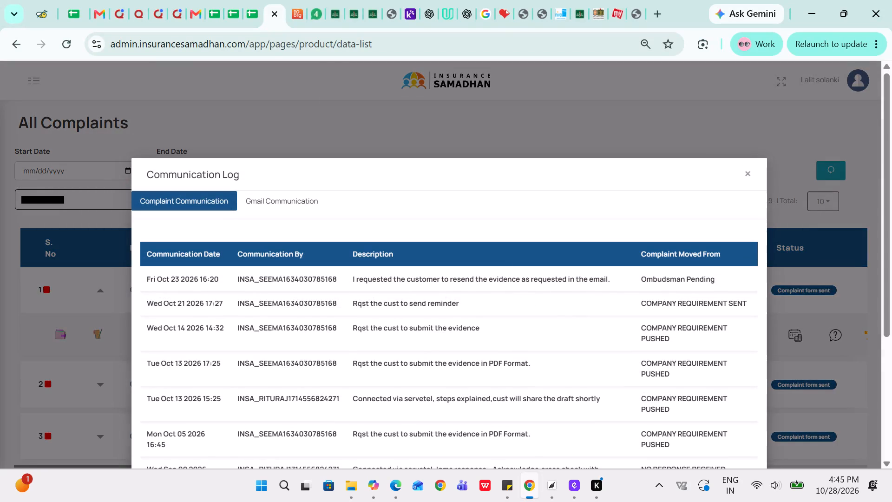
{"action": "left_click_drag", "start_coordinate": [612, 278], "coordinate": [357, 280]}
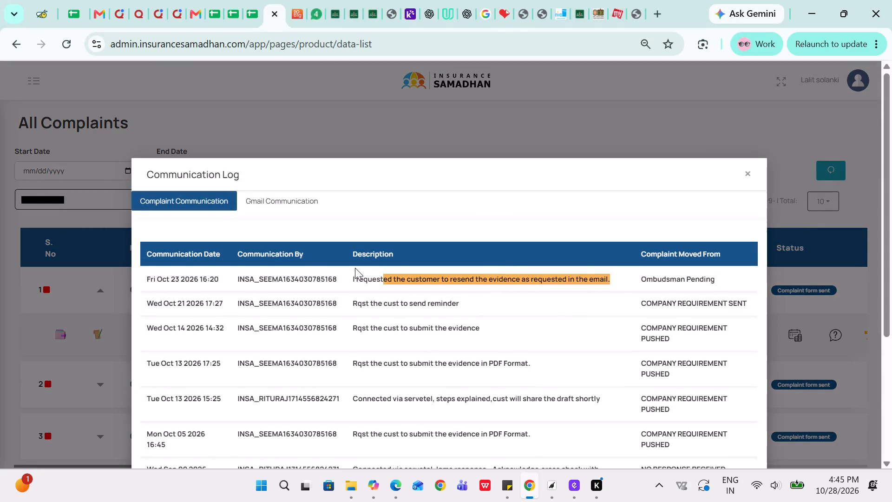
{"action": "left_click", "coordinate": [464, 307]}
{"action": "left_click", "coordinate": [364, 112]}
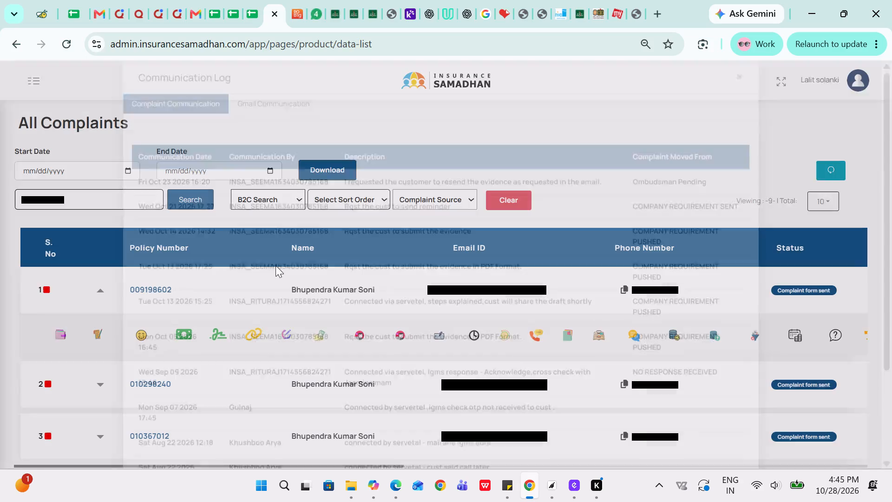
{"action": "left_click", "coordinate": [100, 287]}
{"action": "scroll", "coordinate": [396, 290], "scroll_direction": "up", "scroll_amount": 6}
{"action": "left_click", "coordinate": [593, 130]}
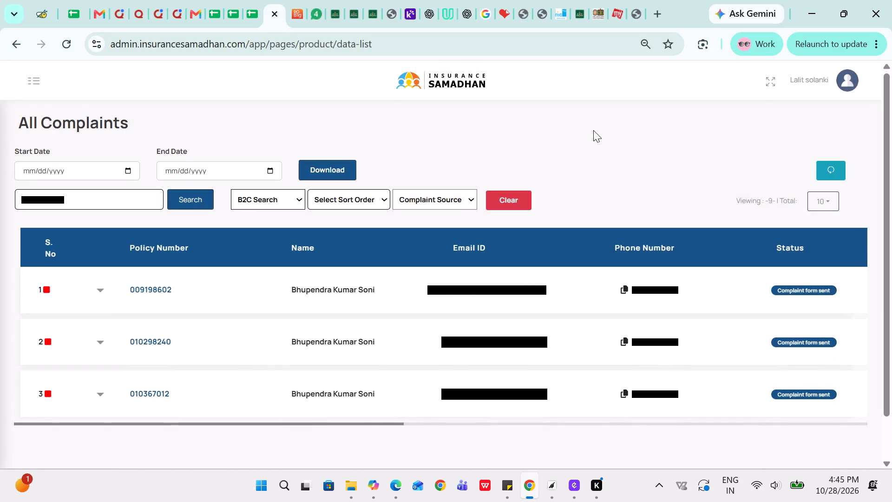
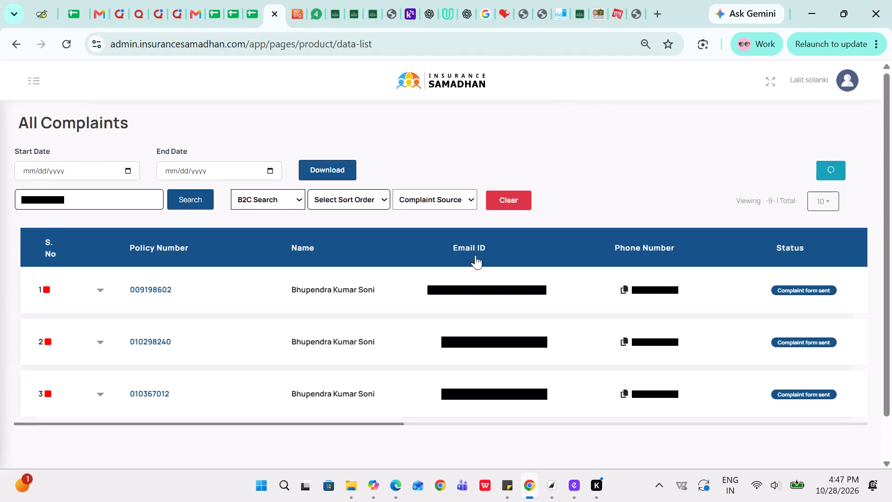
Review the communication log of the first complaint in the search results, then close it and collapse the complaint's row.
{"action": "left_click", "coordinate": [637, 164]}
{"action": "left_click", "coordinate": [590, 285]}
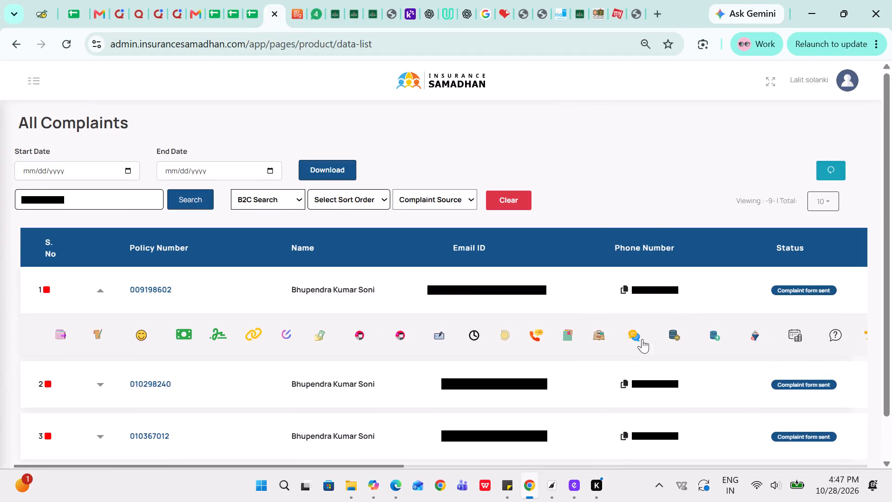
{"action": "left_click", "coordinate": [634, 337]}
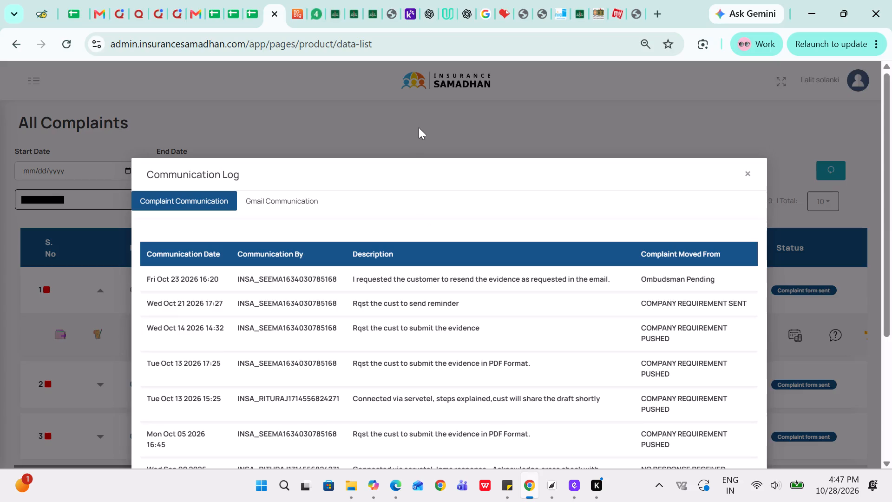
{"action": "left_click", "coordinate": [504, 129]}
{"action": "left_click", "coordinate": [101, 288]}
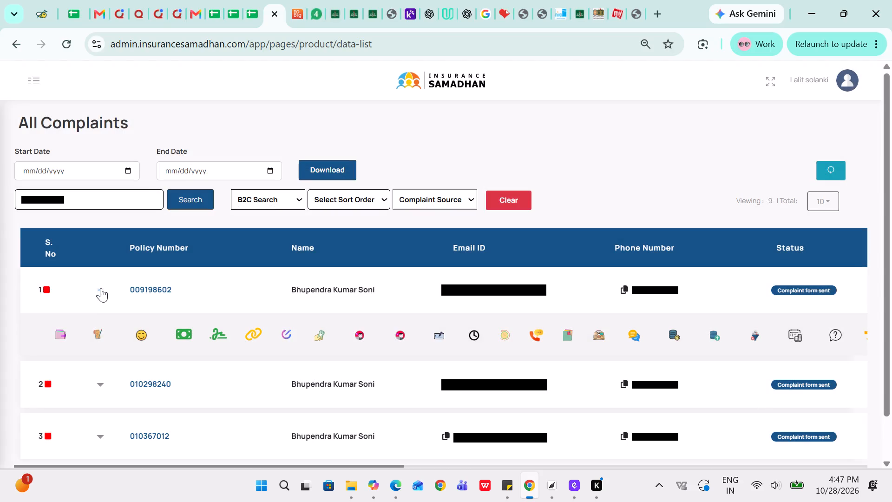
Copy the complainant's phone number from the first complaint in the list.
{"action": "left_click", "coordinate": [621, 290]}
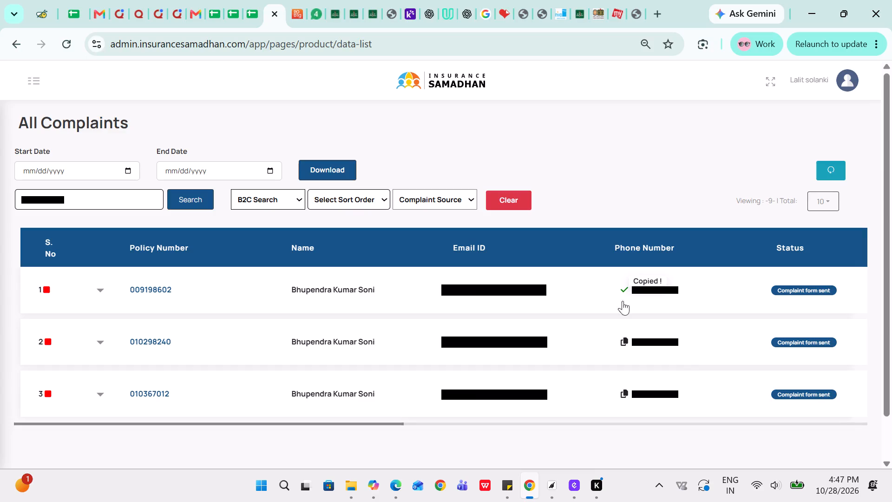
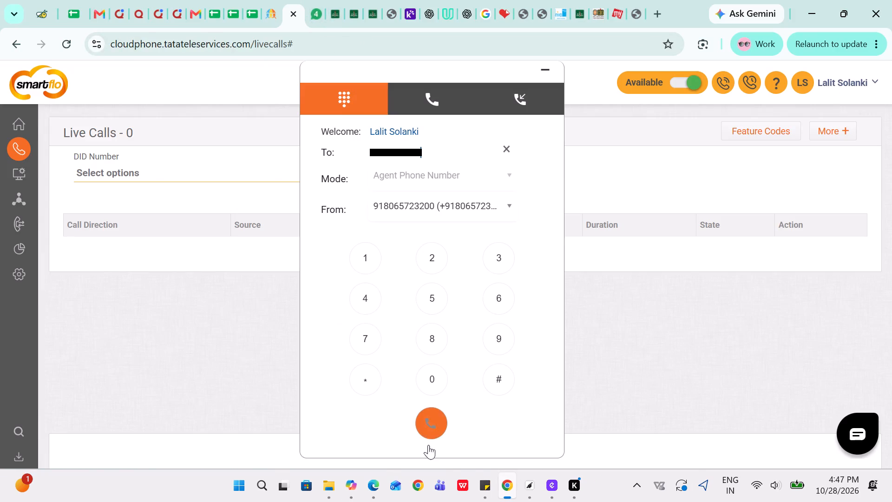
Place an outgoing call to the complainant's number already entered in the dialer.
{"action": "left_click", "coordinate": [435, 427]}
{"action": "left_click", "coordinate": [647, 363]}
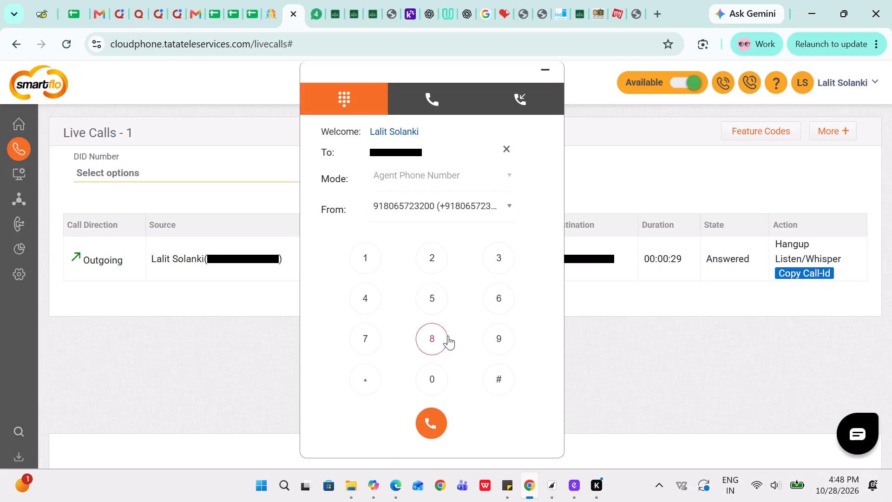
Call the customer's number already entered in the Smartflo dialer.
{"action": "left_click", "coordinate": [427, 423]}
{"action": "left_click", "coordinate": [694, 340]}
In Insurance Samadhan's complaint list, start a new comment on the first listed complaint with the communication description "NR.".
{"action": "left_click", "coordinate": [271, 0]}
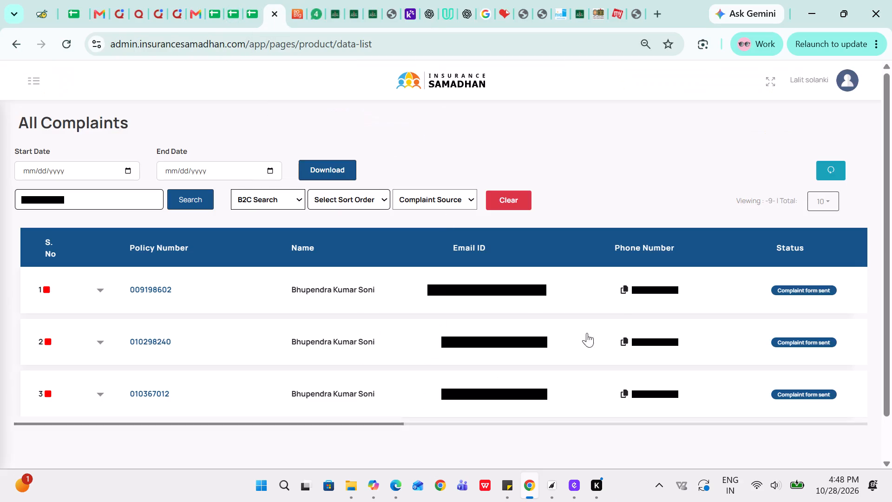
{"action": "left_click", "coordinate": [586, 295]}
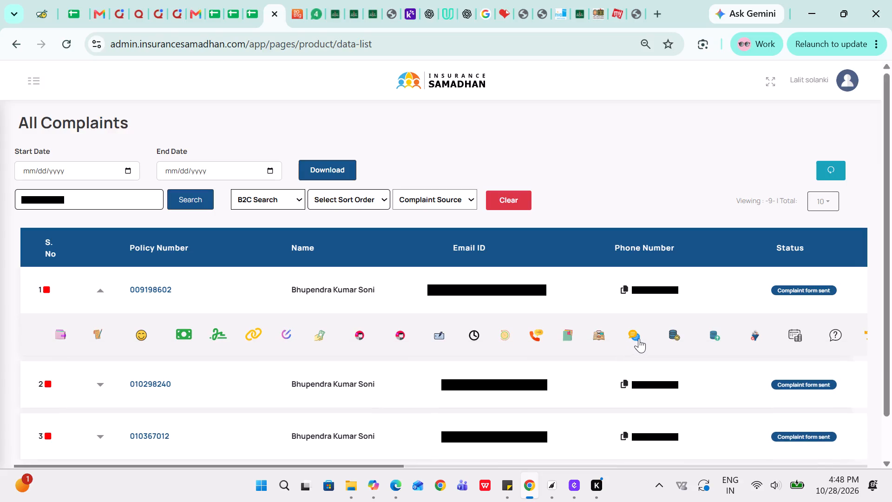
{"action": "left_click", "coordinate": [639, 338]}
{"action": "scroll", "coordinate": [459, 370], "scroll_direction": "down", "scroll_amount": 12}
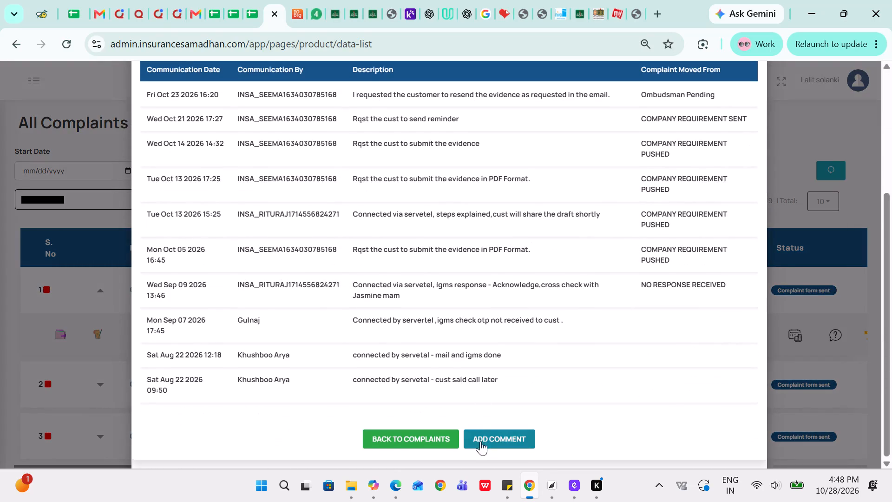
{"action": "left_click", "coordinate": [504, 435]}
{"action": "left_click", "coordinate": [515, 331]}
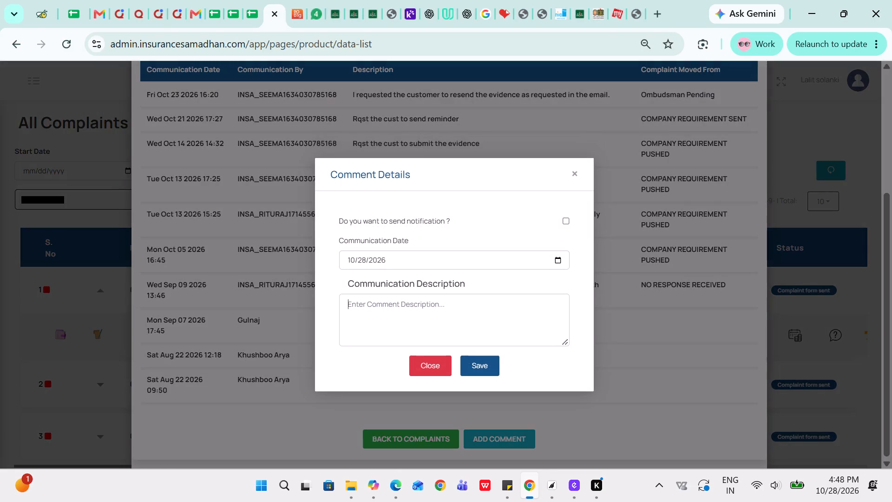
{"action": "type", "text": "NR."}
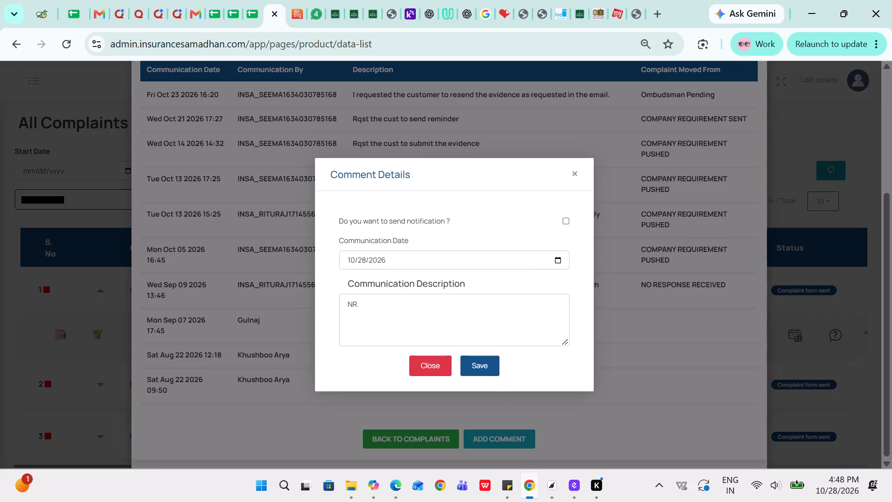
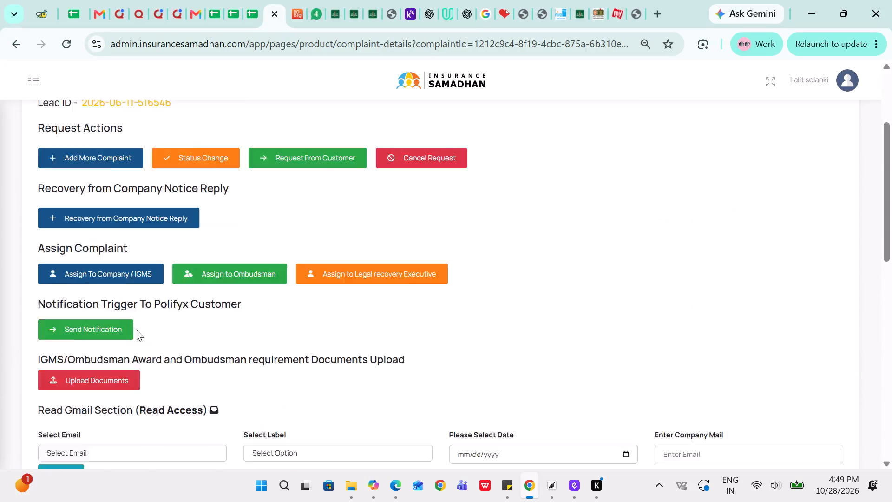
Choose the Single reminder mail type for this complaint and send the Non-Responsive Reminder mail to the customer.
{"action": "scroll", "coordinate": [121, 301], "scroll_direction": "down", "scroll_amount": 2}
{"action": "left_click", "coordinate": [68, 356]}
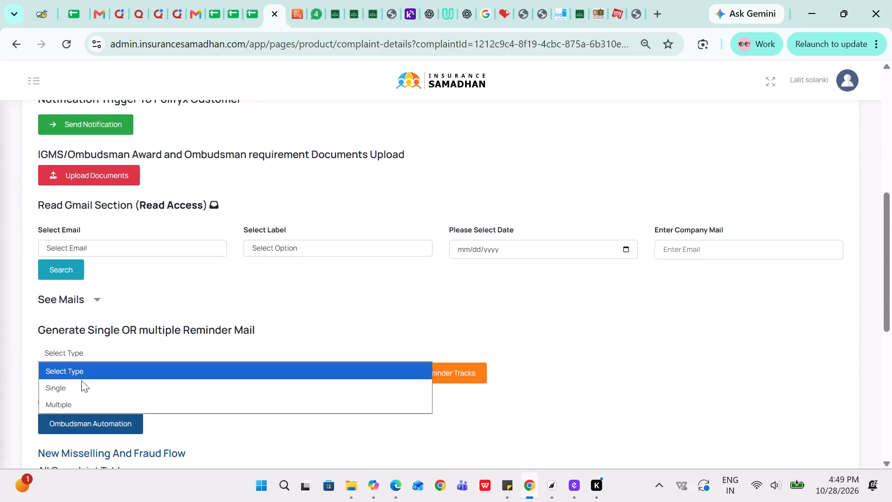
{"action": "left_click", "coordinate": [84, 383]}
{"action": "scroll", "coordinate": [207, 316], "scroll_direction": "down", "scroll_amount": 3}
{"action": "scroll", "coordinate": [173, 386], "scroll_direction": "down", "scroll_amount": 1}
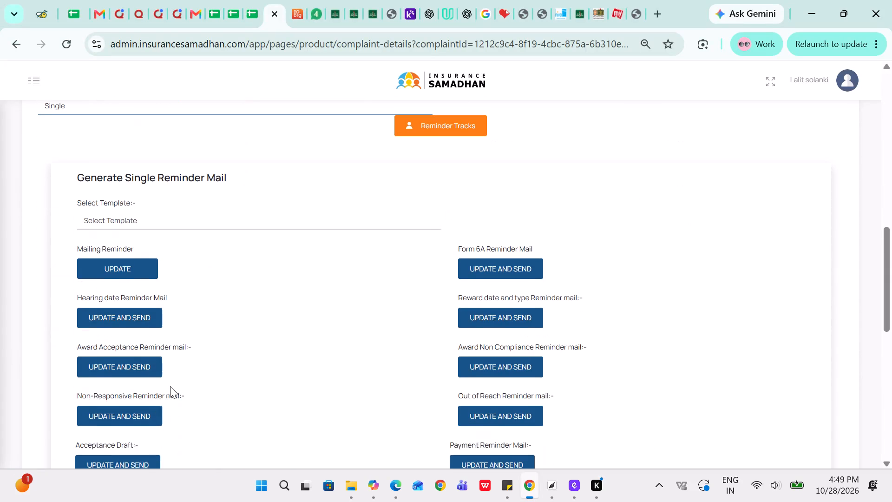
{"action": "left_click", "coordinate": [145, 383]}
{"action": "scroll", "coordinate": [387, 277], "scroll_direction": "down", "scroll_amount": 8}
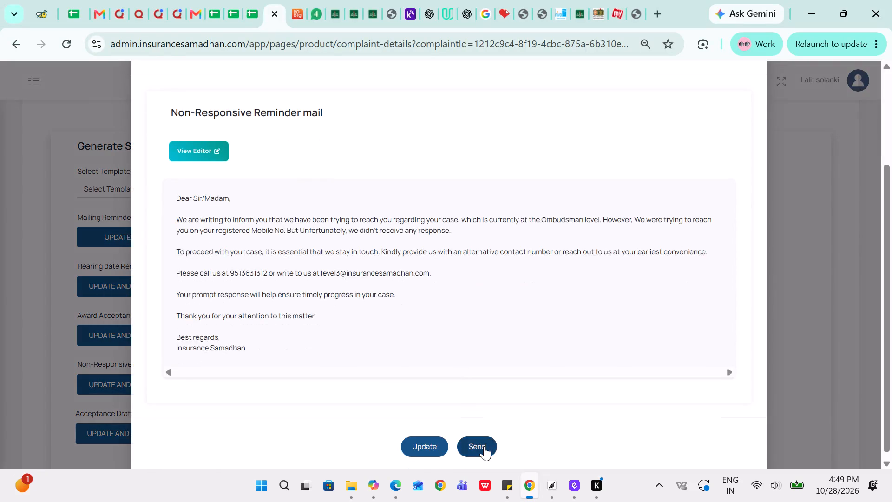
{"action": "left_click", "coordinate": [484, 446]}
{"action": "left_click", "coordinate": [523, 135]}
Switch to the Missed call Ombudsman 2026 spreadsheet at the Oct 27 missed call list.
{"action": "left_click", "coordinate": [257, 0]}
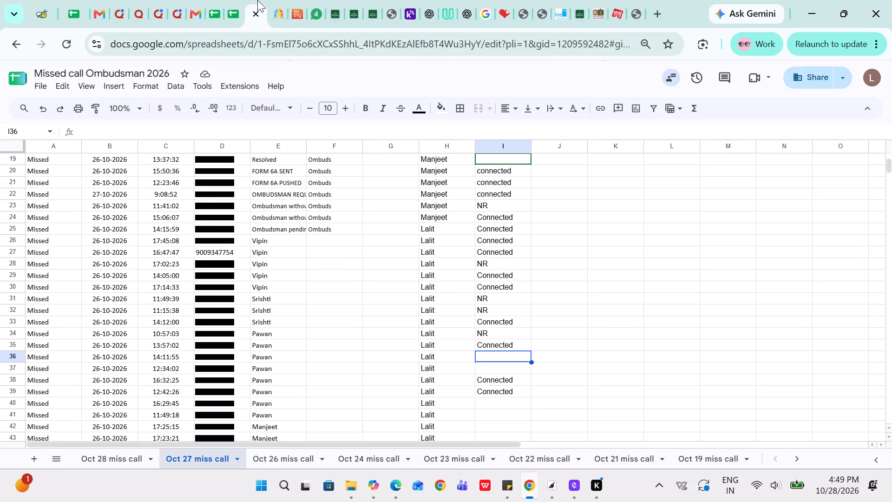
Examine the Oct 27 and Oct 28 missed call lists for Lalit's rows that still lack a call outcome.
{"action": "scroll", "coordinate": [531, 210], "scroll_direction": "up", "scroll_amount": 4}
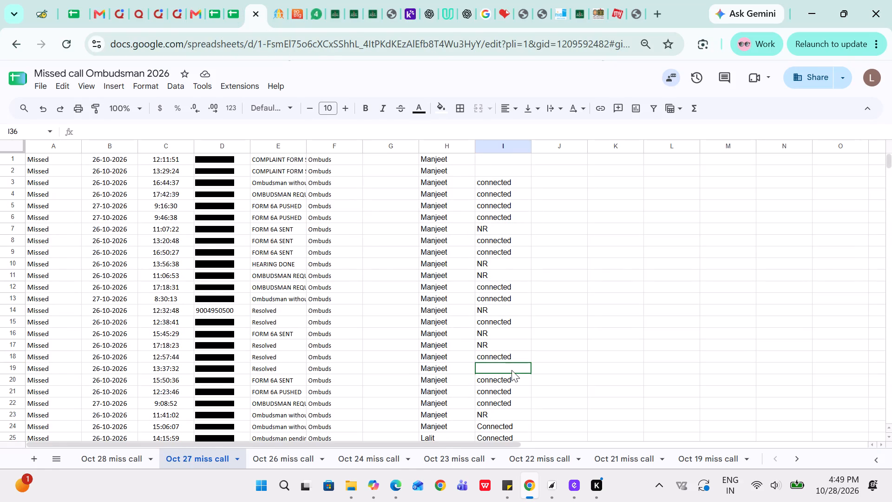
{"action": "scroll", "coordinate": [506, 292], "scroll_direction": "up", "scroll_amount": 6}
{"action": "scroll", "coordinate": [493, 229], "scroll_direction": "down", "scroll_amount": 6}
{"action": "scroll", "coordinate": [496, 270], "scroll_direction": "up", "scroll_amount": 2}
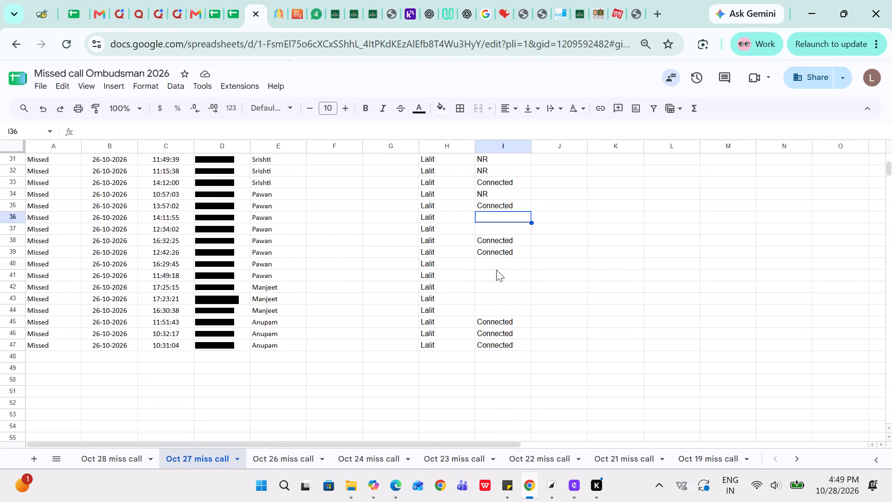
{"action": "left_click", "coordinate": [111, 455]}
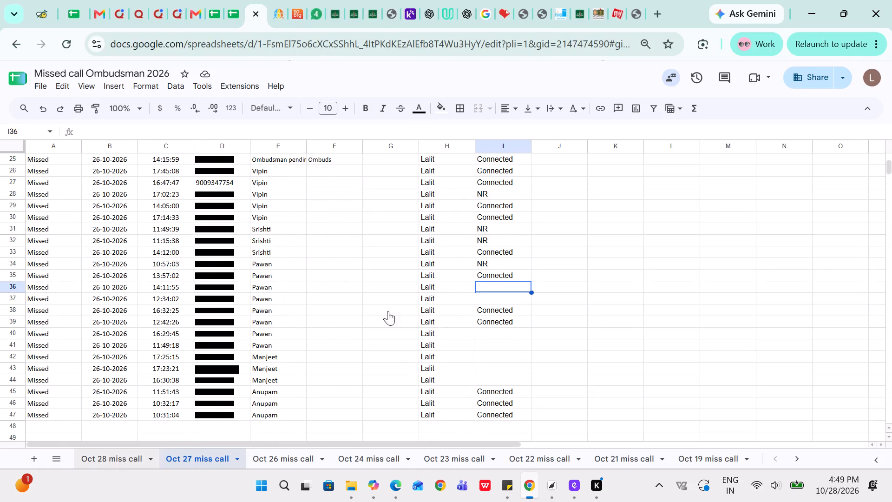
{"action": "scroll", "coordinate": [472, 274], "scroll_direction": "up", "scroll_amount": 11}
{"action": "scroll", "coordinate": [472, 274], "scroll_direction": "down", "scroll_amount": 7}
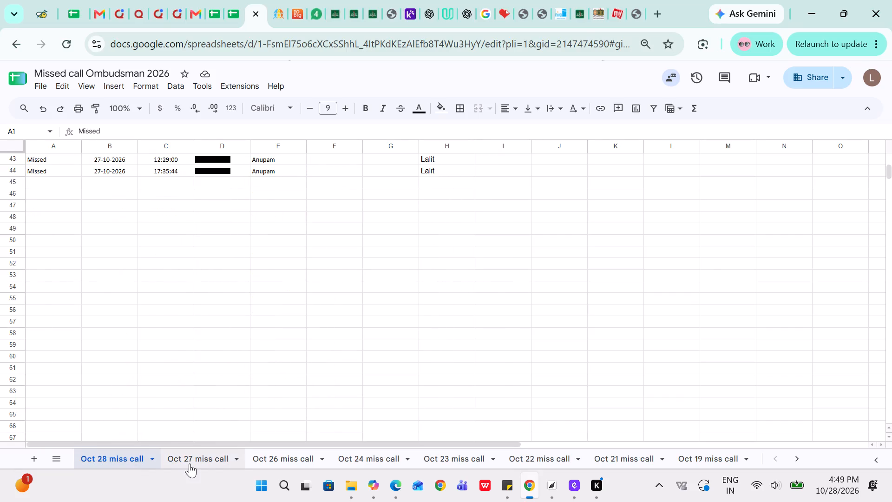
Copy the phone number in row 36 of the Oct 27 missed call list.
{"action": "left_click", "coordinate": [190, 463]}
{"action": "key", "text": "Left"}
{"action": "key", "text": "Left"}
{"action": "key", "text": "Left"}
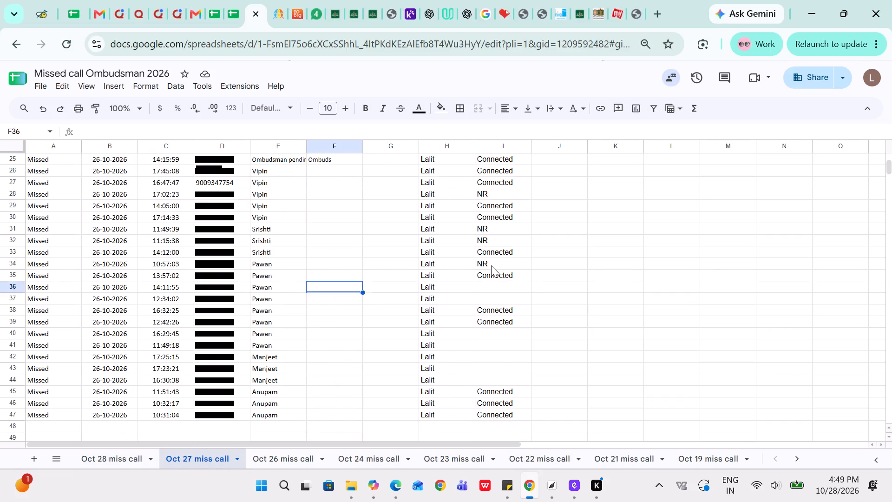
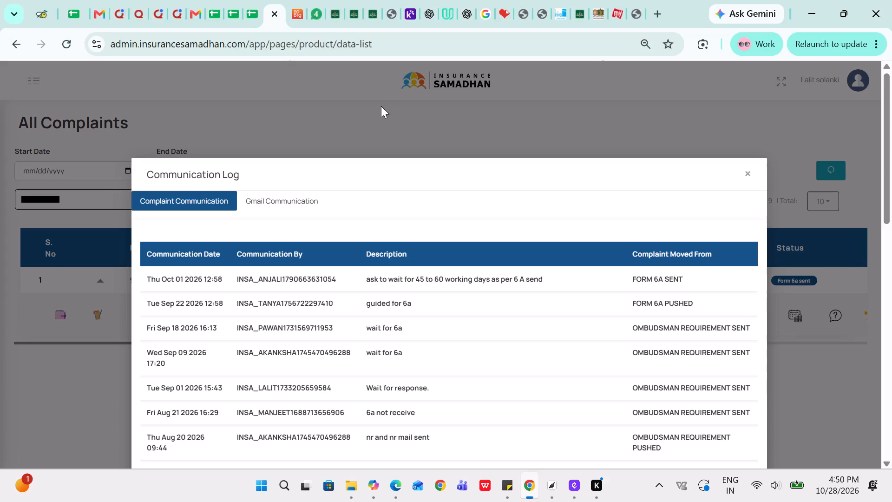
Read the description of the Oct 01 2026 entry in the complaint's Communication Log.
{"action": "left_click_drag", "start_coordinate": [361, 278], "coordinate": [388, 280]}
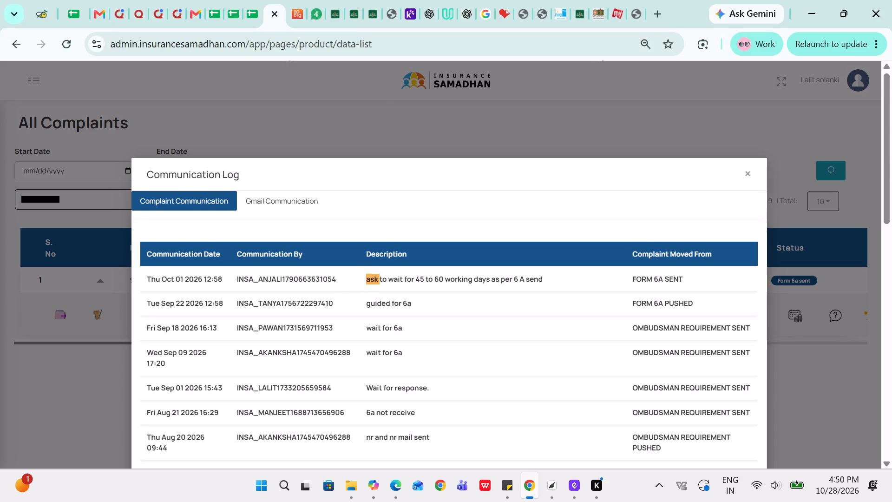
{"action": "left_click_drag", "start_coordinate": [388, 280], "coordinate": [555, 284]}
{"action": "left_click", "coordinate": [564, 284]}
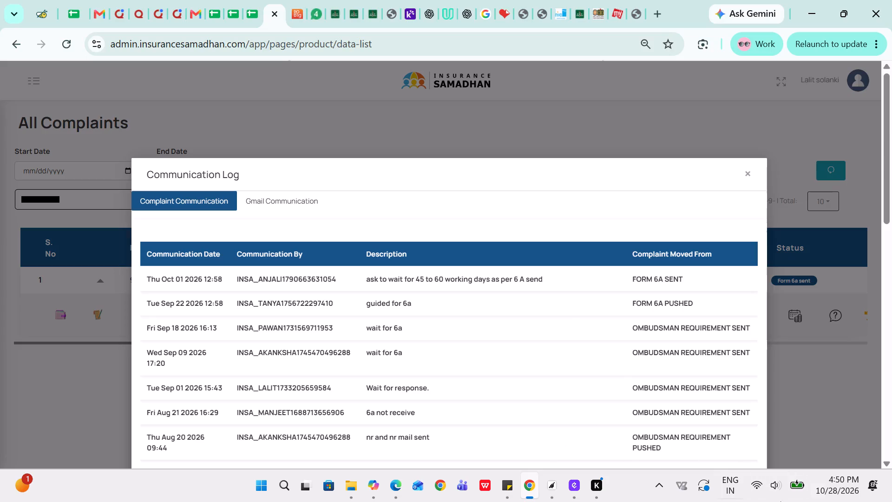
Copy the customer's phone number from the Form 6A sent complaint and call it through the Smartflo dialer.
{"action": "left_click", "coordinate": [406, 100]}
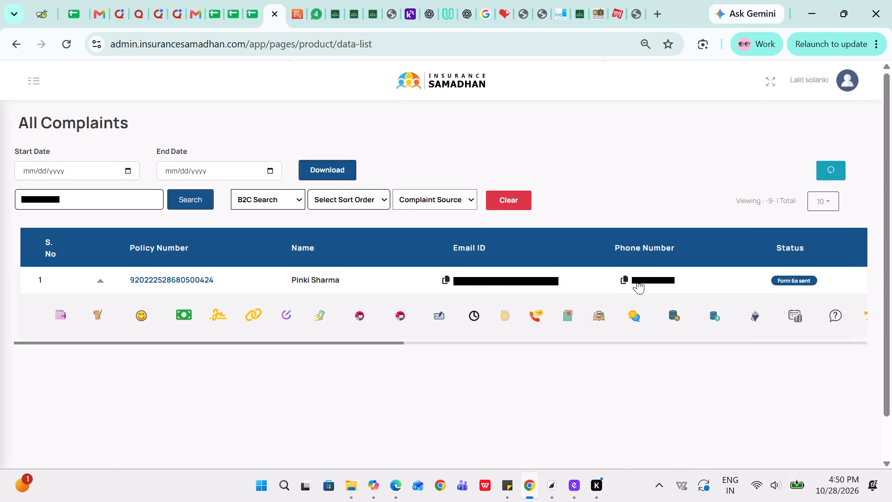
{"action": "left_click", "coordinate": [620, 277]}
{"action": "left_click", "coordinate": [303, 0]}
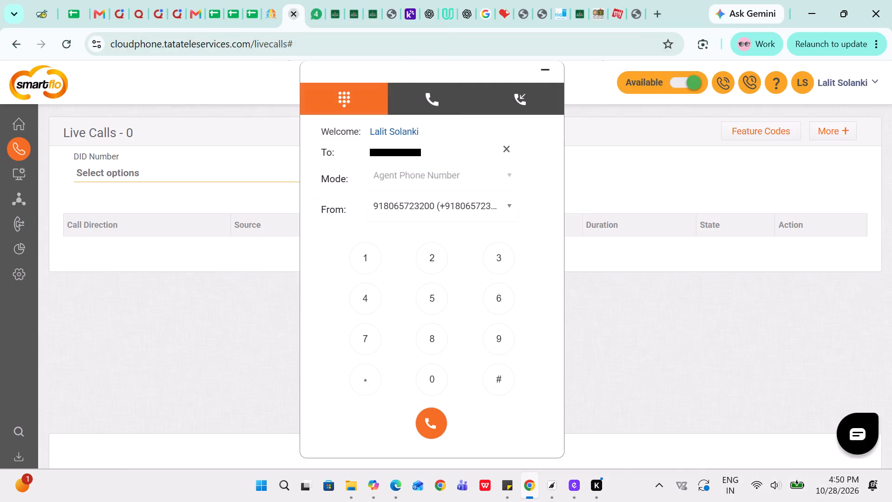
{"action": "double_click", "coordinate": [408, 156]}
{"action": "key", "text": "ctrl+v"}
{"action": "left_click", "coordinate": [435, 418]}
{"action": "left_click_drag", "start_coordinate": [791, 351], "coordinate": [796, 351]}
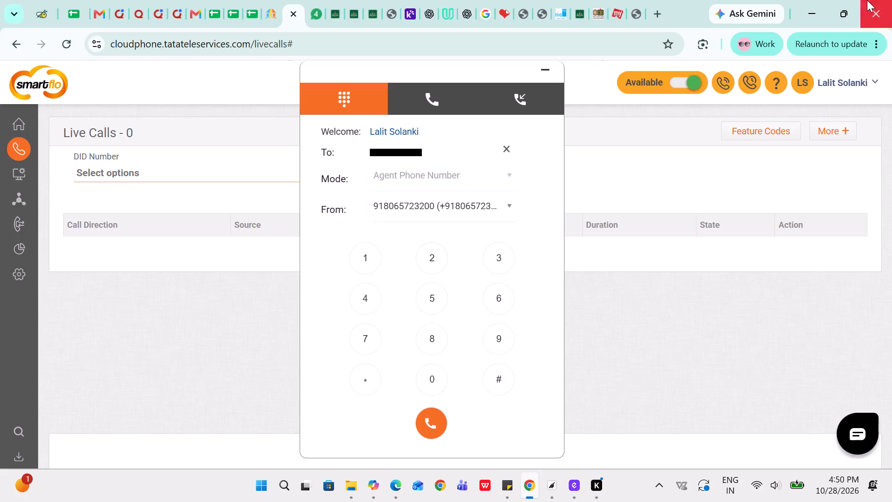
Return to the complaints dashboard and review the latest entries in this complaint's communication log.
{"action": "left_click", "coordinate": [276, 0]}
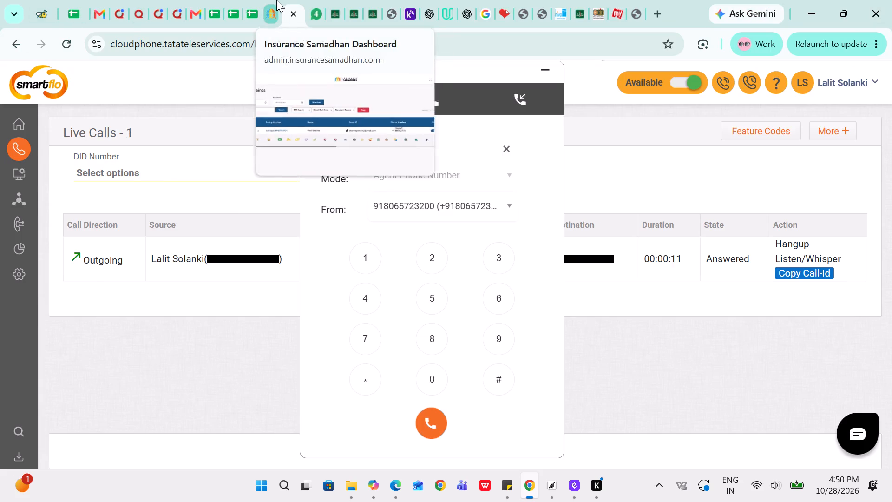
{"action": "left_click", "coordinate": [643, 320]}
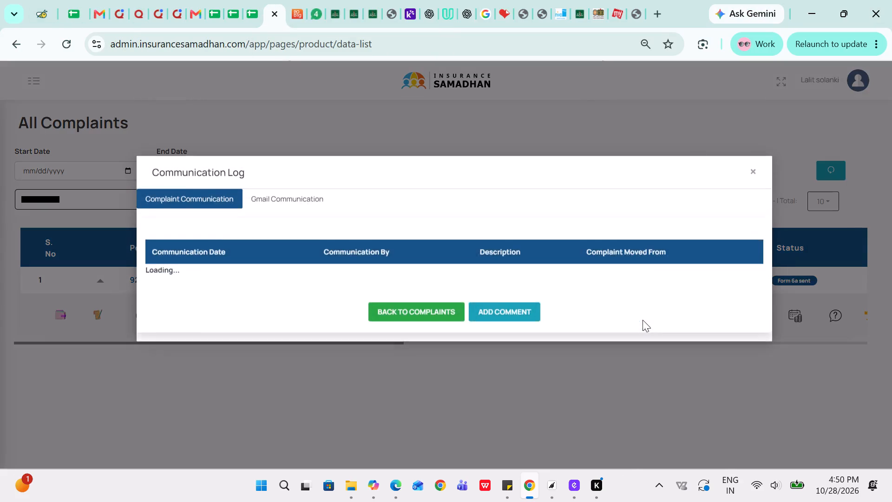
{"action": "left_click_drag", "start_coordinate": [563, 281], "coordinate": [361, 271]}
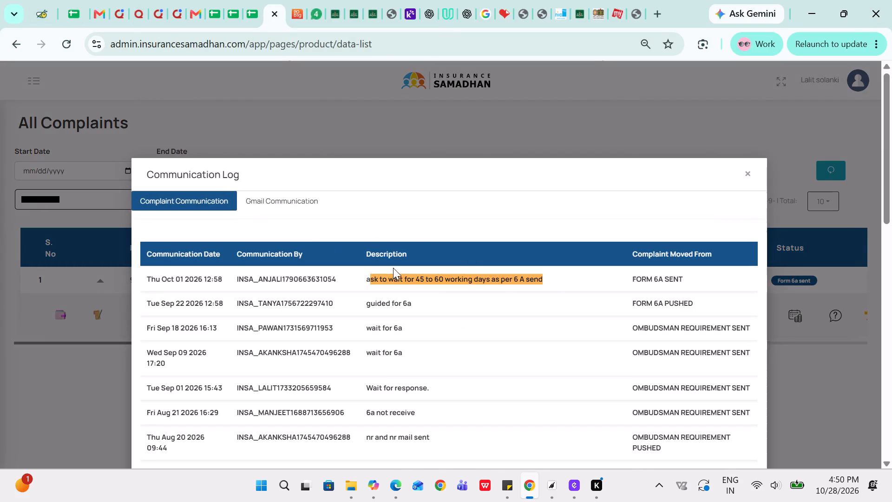
{"action": "left_click", "coordinate": [393, 268]}
{"action": "left_click", "coordinate": [372, 115]}
{"action": "left_click", "coordinate": [103, 280]}
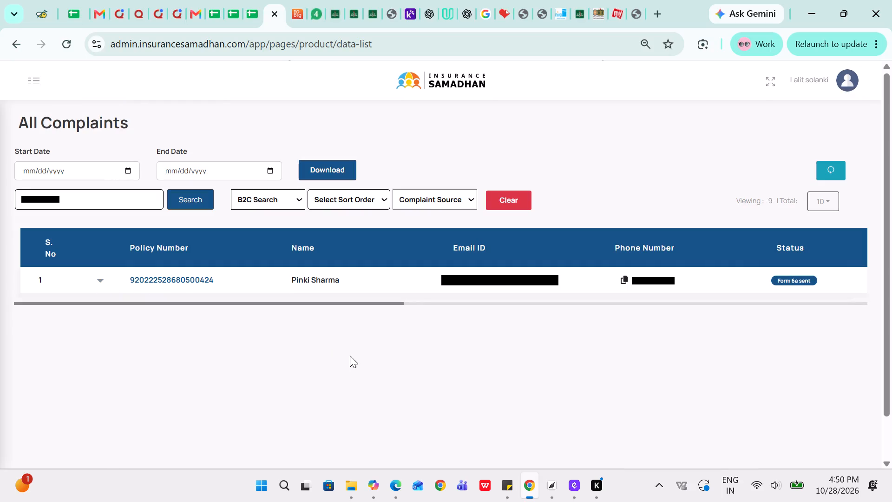
{"action": "left_click", "coordinate": [350, 356]}
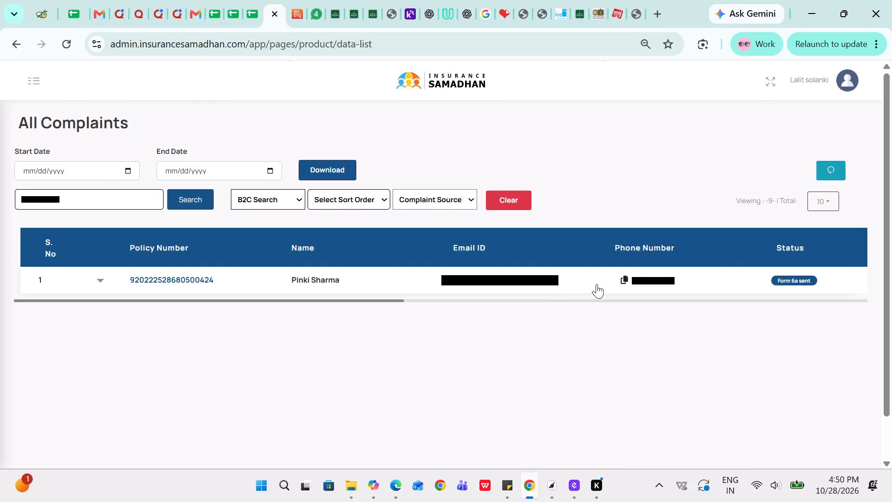
{"action": "left_click", "coordinate": [597, 284]}
{"action": "left_click", "coordinate": [637, 314]}
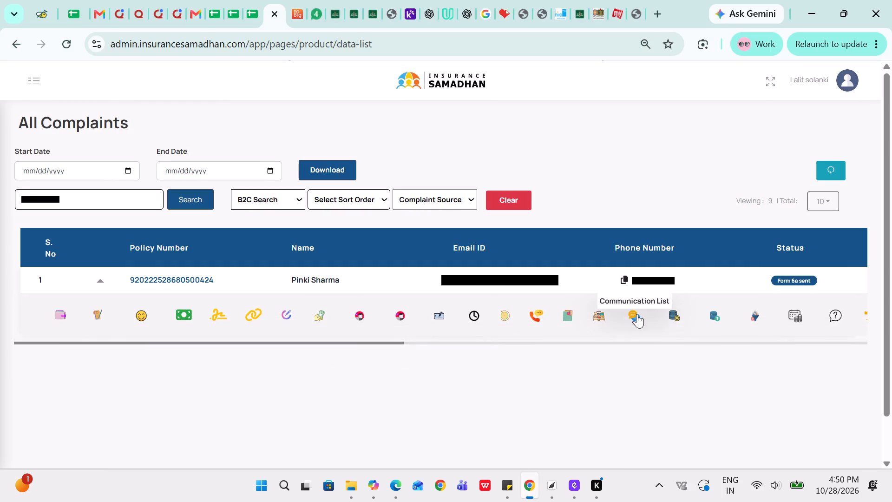
{"action": "left_click_drag", "start_coordinate": [556, 273], "coordinate": [397, 271]}
{"action": "left_click", "coordinate": [494, 290]}
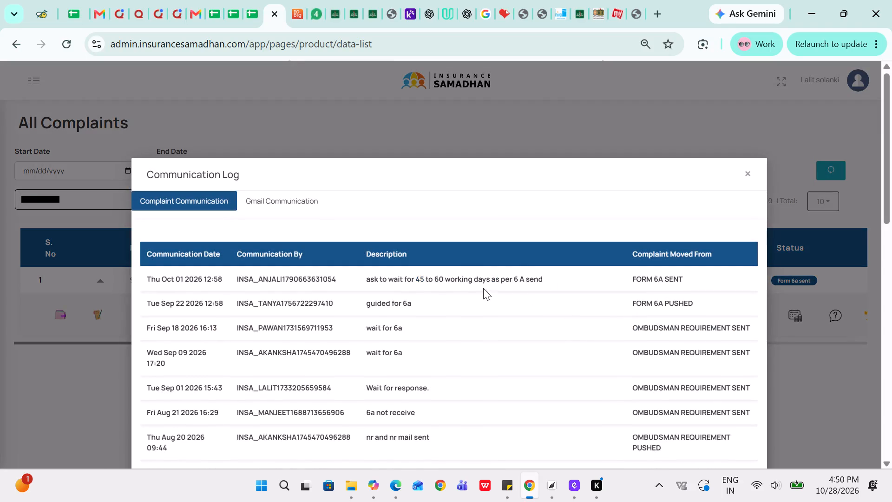
{"action": "left_click", "coordinate": [343, 94]}
{"action": "left_click_drag", "start_coordinate": [532, 382], "coordinate": [537, 383]}
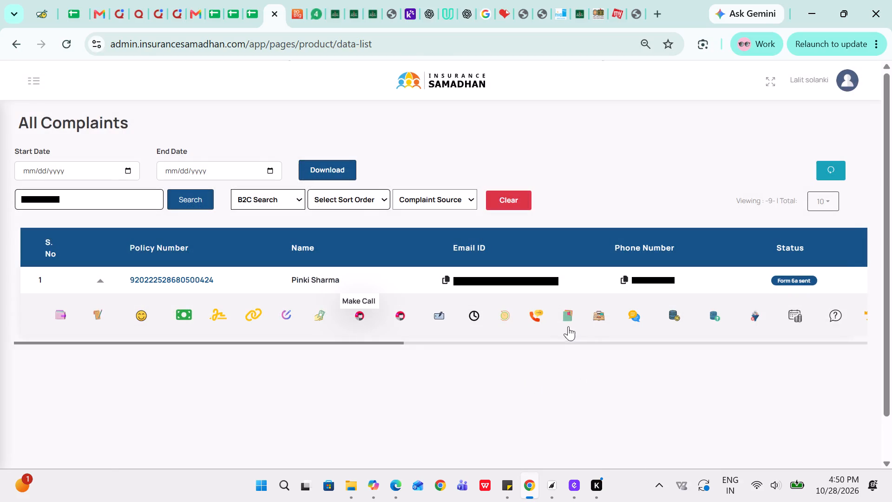
Open the Form 6A sent complaint and examine the submission dates in its Ombudsman section, ending on its basic details.
{"action": "left_click", "coordinate": [205, 276]}
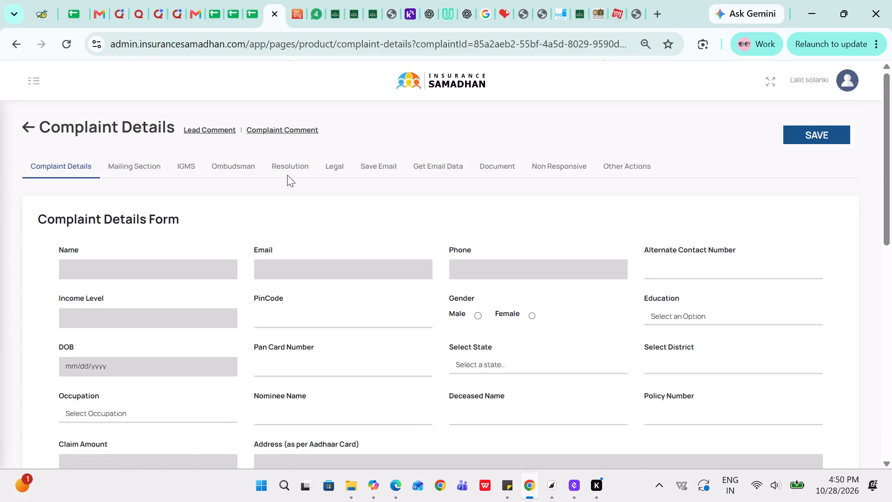
{"action": "left_click", "coordinate": [233, 161]}
{"action": "scroll", "coordinate": [466, 244], "scroll_direction": "down", "scroll_amount": 1}
{"action": "scroll", "coordinate": [466, 245], "scroll_direction": "up", "scroll_amount": 1}
{"action": "scroll", "coordinate": [466, 245], "scroll_direction": "down", "scroll_amount": 4}
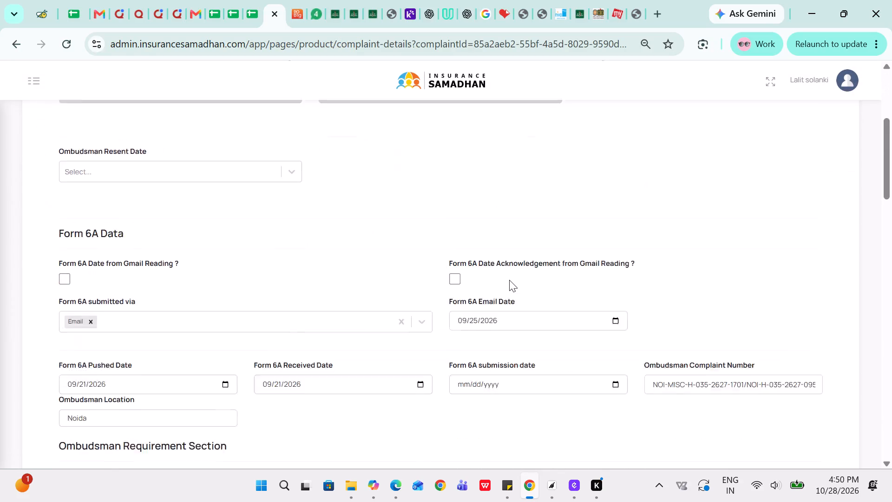
{"action": "scroll", "coordinate": [509, 280], "scroll_direction": "up", "scroll_amount": 8}
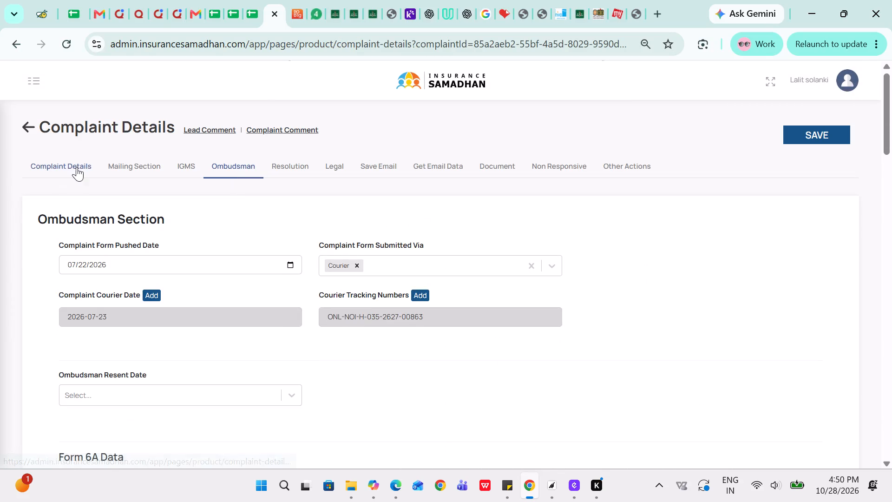
{"action": "scroll", "coordinate": [526, 276], "scroll_direction": "down", "scroll_amount": 3}
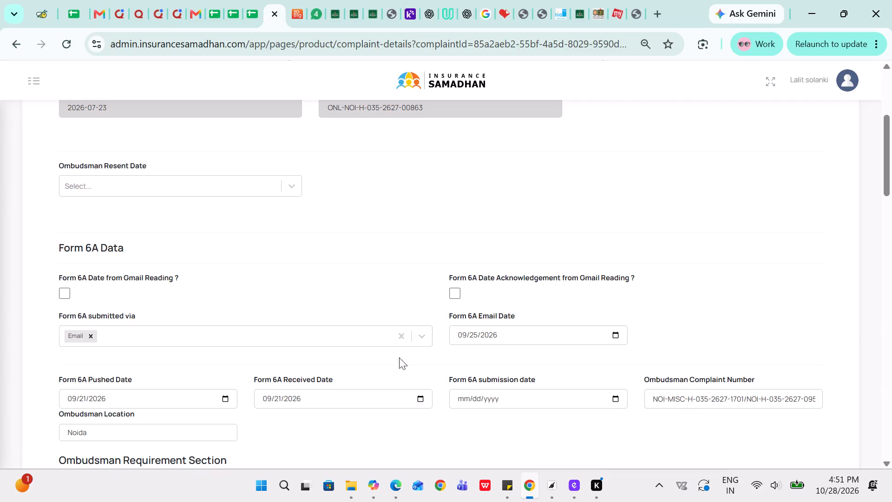
{"action": "scroll", "coordinate": [395, 276], "scroll_direction": "down", "scroll_amount": 1}
{"action": "scroll", "coordinate": [395, 276], "scroll_direction": "up", "scroll_amount": 6}
{"action": "scroll", "coordinate": [331, 237], "scroll_direction": "down", "scroll_amount": 1}
{"action": "scroll", "coordinate": [331, 237], "scroll_direction": "up", "scroll_amount": 1}
{"action": "left_click", "coordinate": [76, 164]}
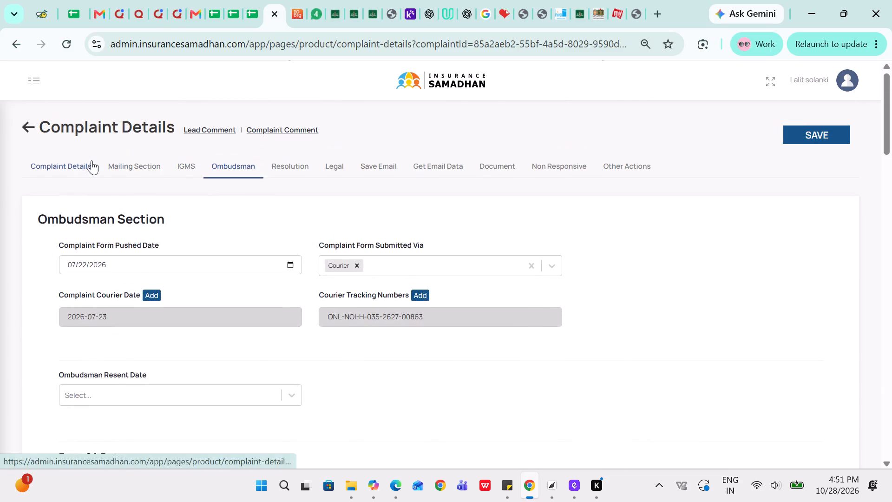
In the Oct 27 miss call sheet, record the call outcome in row 36 as Connected.
{"action": "left_click", "coordinate": [254, 0]}
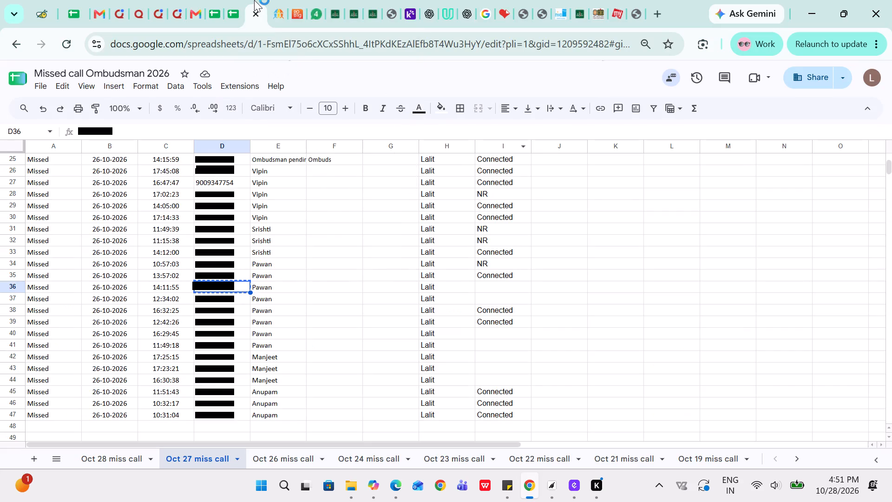
{"action": "key", "text": "Right"}
{"action": "key", "text": "Right"}
{"action": "key", "text": "Right"}
{"action": "key", "text": "Right"}
{"action": "key", "text": "Right"}
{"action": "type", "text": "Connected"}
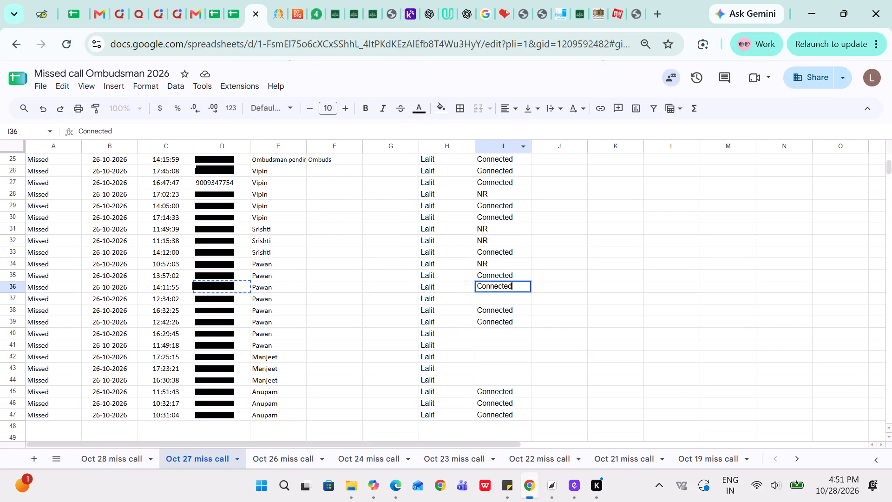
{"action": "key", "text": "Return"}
Copy the phone number of the missed call in row 37.
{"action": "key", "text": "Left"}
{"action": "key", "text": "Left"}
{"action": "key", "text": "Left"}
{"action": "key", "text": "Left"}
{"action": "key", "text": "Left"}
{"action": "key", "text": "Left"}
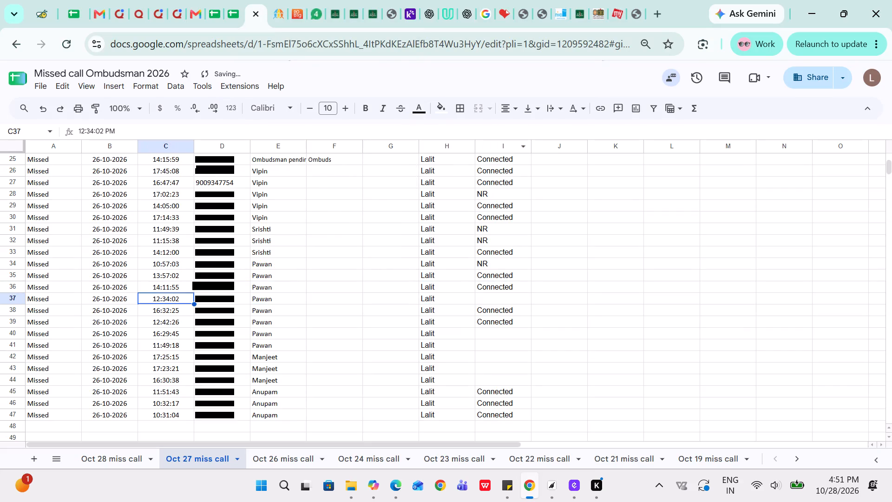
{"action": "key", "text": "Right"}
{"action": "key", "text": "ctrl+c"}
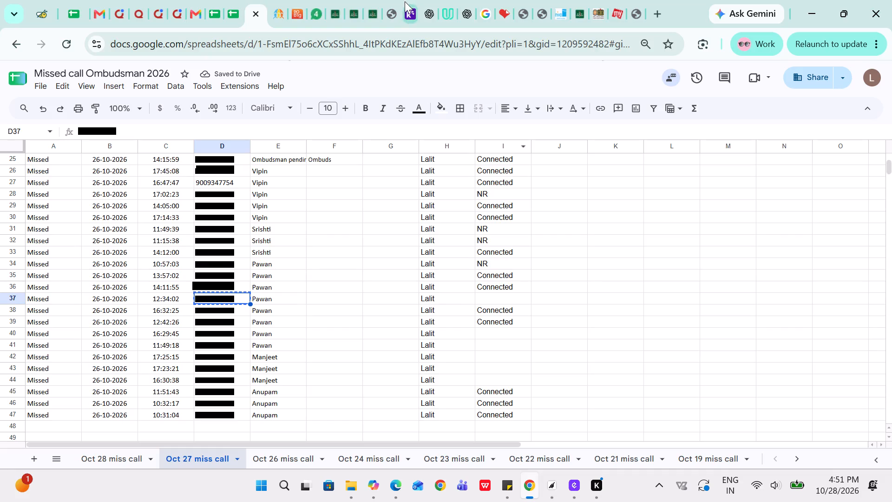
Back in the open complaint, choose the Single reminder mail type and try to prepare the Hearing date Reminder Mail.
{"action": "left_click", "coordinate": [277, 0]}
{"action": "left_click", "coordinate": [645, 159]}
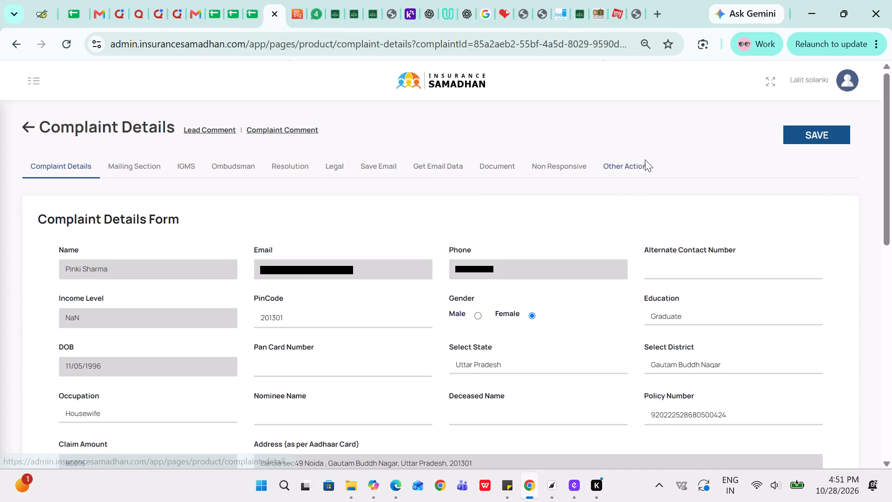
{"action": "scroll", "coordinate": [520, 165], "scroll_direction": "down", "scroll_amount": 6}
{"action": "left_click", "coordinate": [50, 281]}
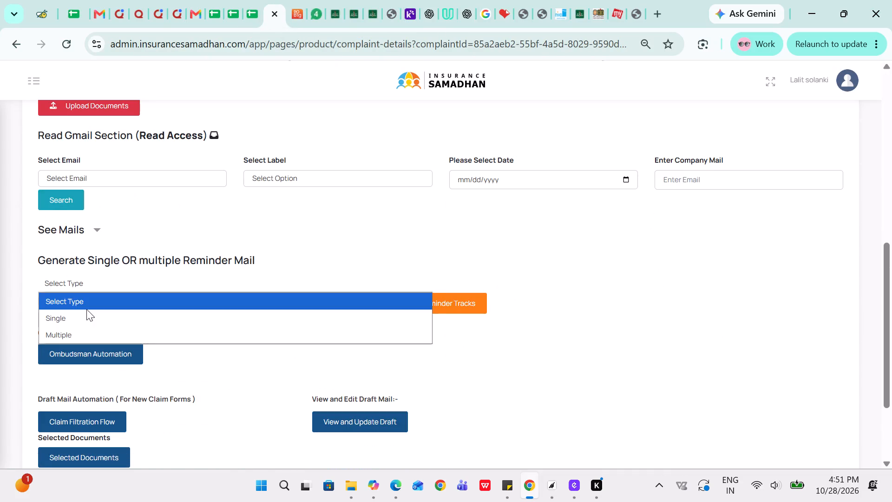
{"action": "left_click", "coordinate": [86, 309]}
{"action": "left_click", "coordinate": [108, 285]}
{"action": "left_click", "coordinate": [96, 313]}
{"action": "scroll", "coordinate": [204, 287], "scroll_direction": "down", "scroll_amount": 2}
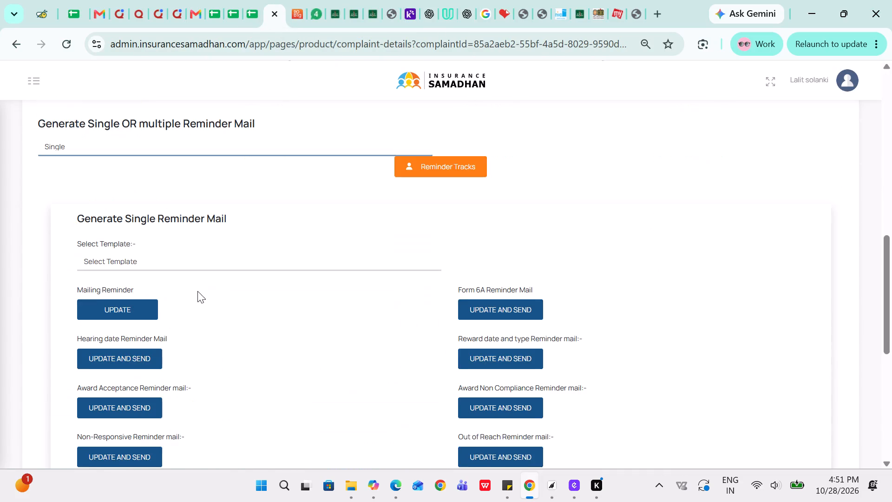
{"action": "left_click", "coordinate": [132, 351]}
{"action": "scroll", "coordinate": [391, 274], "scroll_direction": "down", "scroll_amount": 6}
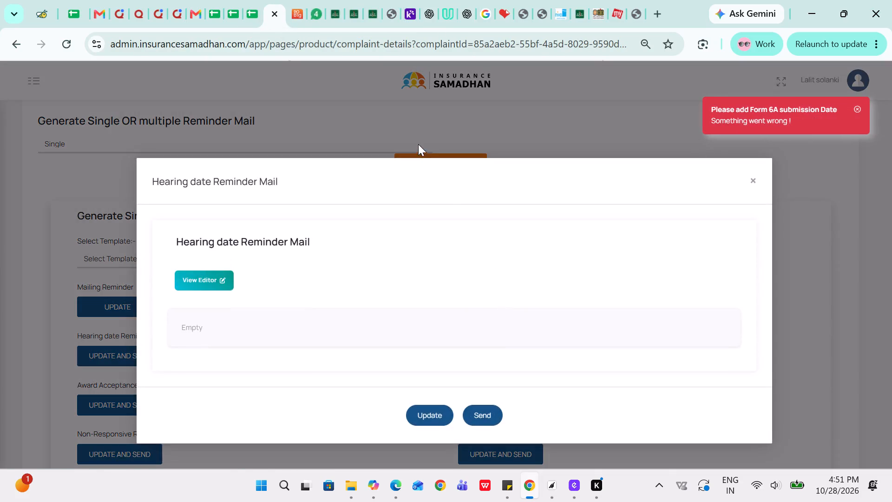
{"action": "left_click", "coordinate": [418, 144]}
In the complaint's Ombudsman section, set the Form 6A submission date to 09/25/2026 and save the complaint.
{"action": "scroll", "coordinate": [394, 169], "scroll_direction": "up", "scroll_amount": 17}
{"action": "left_click", "coordinate": [250, 148]}
{"action": "left_click", "coordinate": [240, 165]}
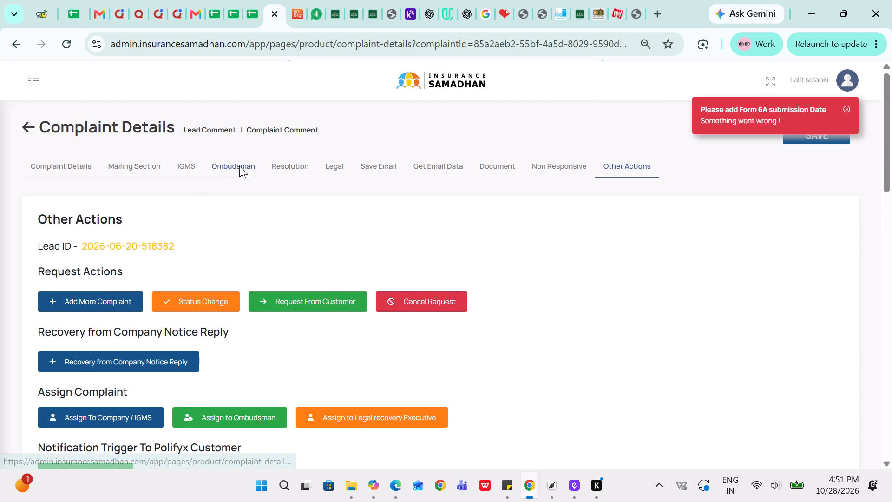
{"action": "scroll", "coordinate": [545, 245], "scroll_direction": "down", "scroll_amount": 5}
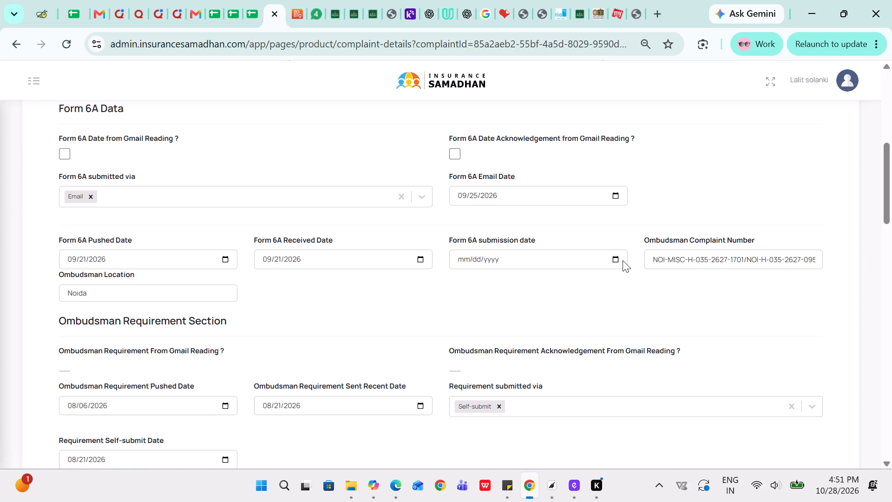
{"action": "left_click", "coordinate": [613, 257]}
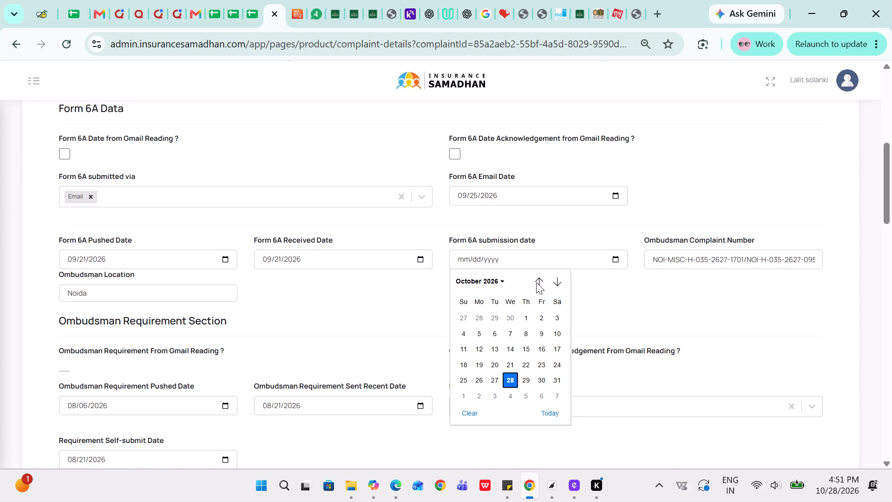
{"action": "left_click", "coordinate": [536, 282]}
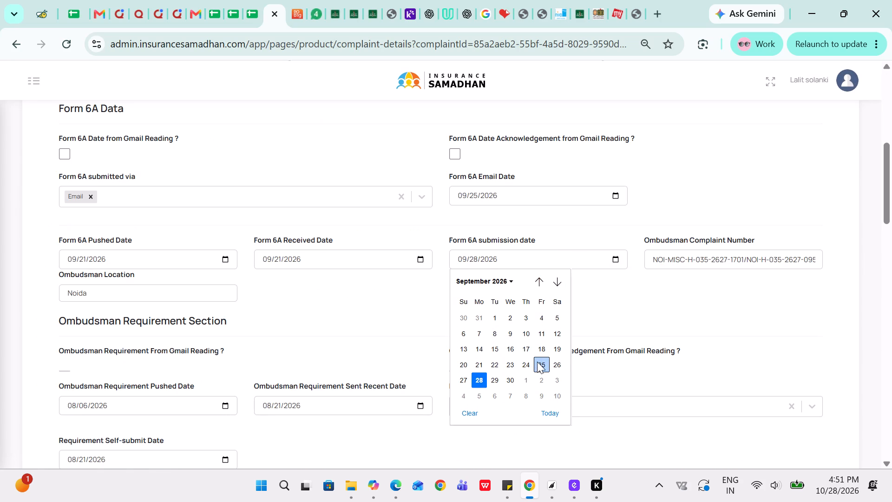
{"action": "left_click", "coordinate": [537, 362]}
{"action": "scroll", "coordinate": [737, 275], "scroll_direction": "up", "scroll_amount": 9}
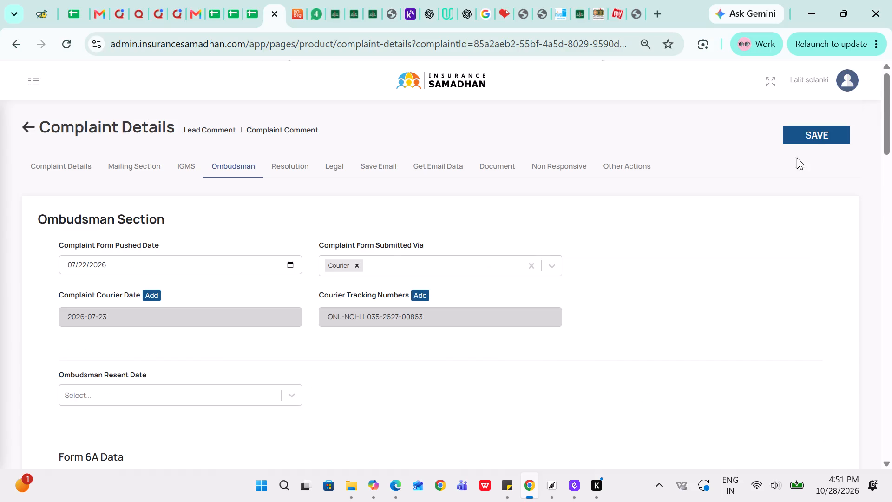
{"action": "left_click", "coordinate": [815, 138]}
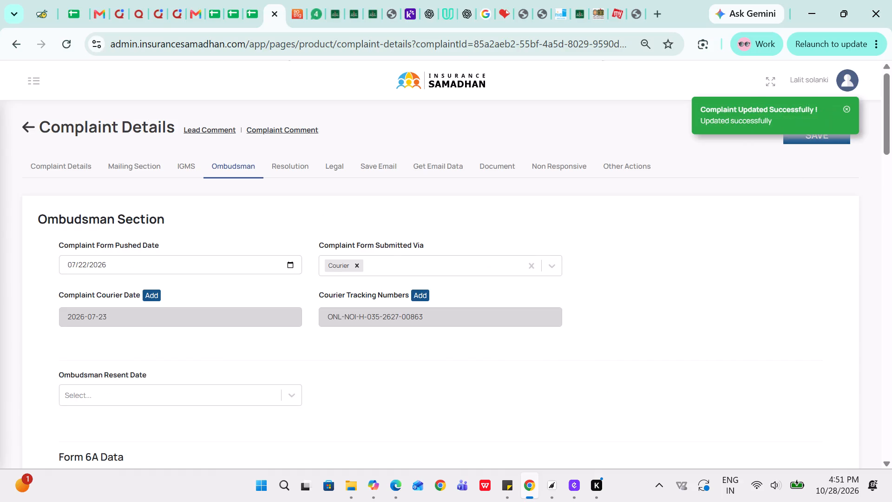
View the complaint's basic details and return to its Ombudsman section.
{"action": "left_click", "coordinate": [57, 172]}
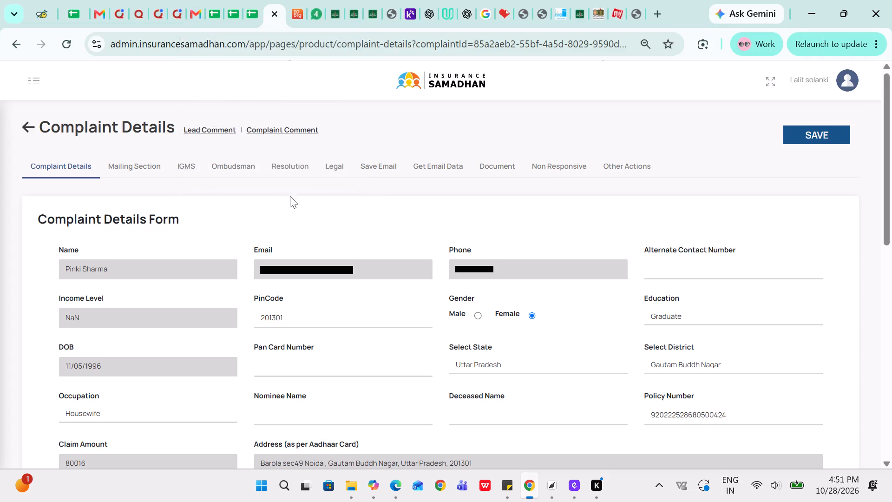
{"action": "left_click", "coordinate": [245, 163]}
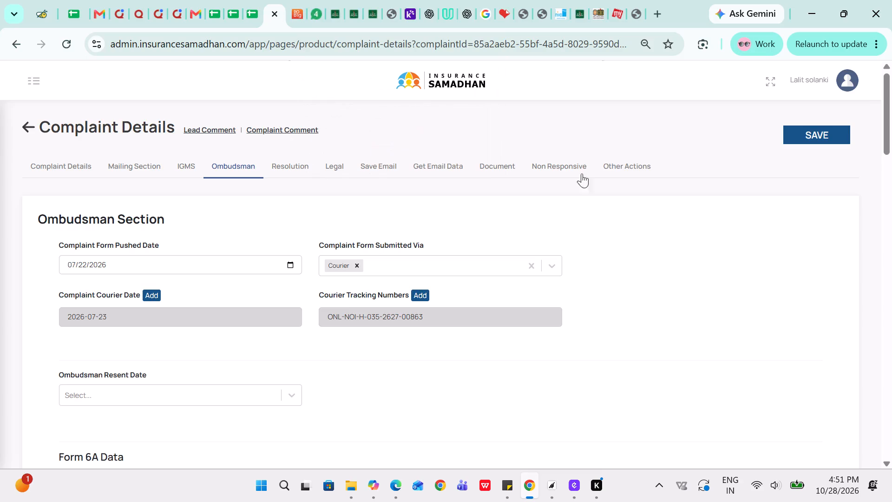
Generate the single Hearing date Reminder Mail for this complaint and send it to the Ombudsman.
{"action": "left_click", "coordinate": [619, 167]}
{"action": "scroll", "coordinate": [405, 184], "scroll_direction": "down", "scroll_amount": 5}
{"action": "scroll", "coordinate": [132, 311], "scroll_direction": "down", "scroll_amount": 4}
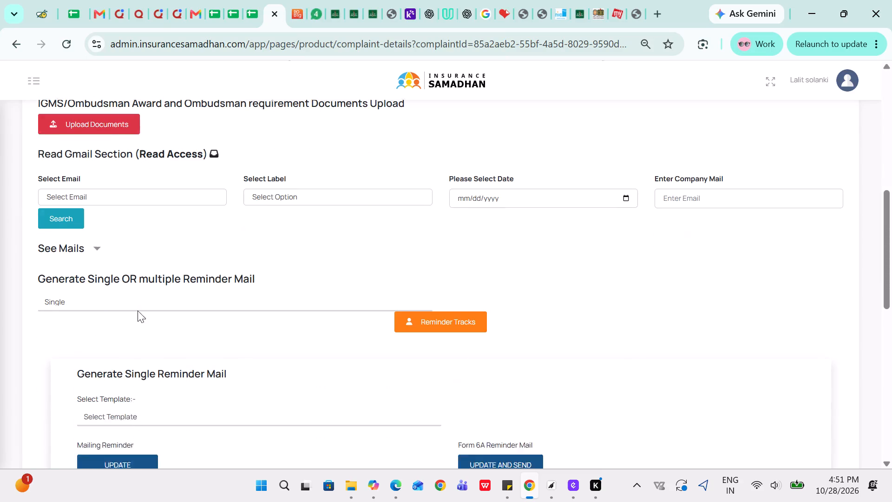
{"action": "left_click", "coordinate": [141, 279]}
{"action": "scroll", "coordinate": [472, 273], "scroll_direction": "down", "scroll_amount": 4}
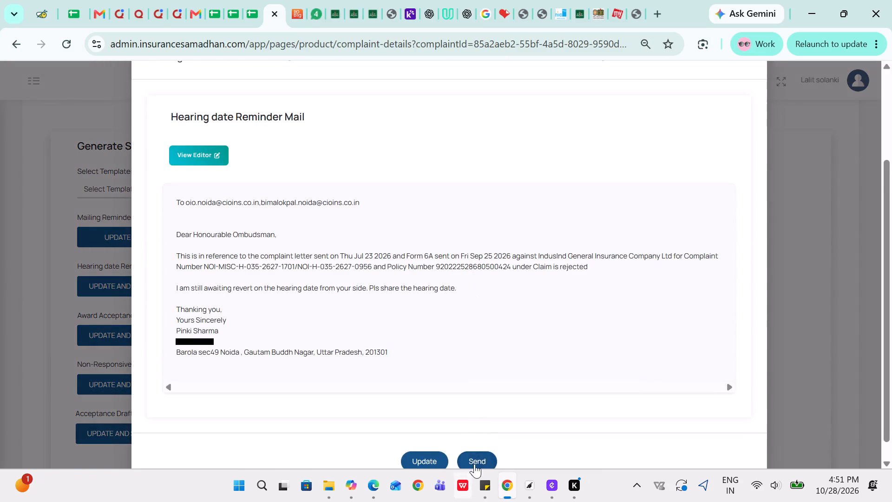
{"action": "left_click", "coordinate": [479, 455]}
{"action": "left_click", "coordinate": [511, 115]}
{"action": "left_click", "coordinate": [505, 136]}
{"action": "scroll", "coordinate": [217, 246], "scroll_direction": "up", "scroll_amount": 2}
{"action": "scroll", "coordinate": [160, 257], "scroll_direction": "down", "scroll_amount": 1}
{"action": "scroll", "coordinate": [144, 259], "scroll_direction": "up", "scroll_amount": 2}
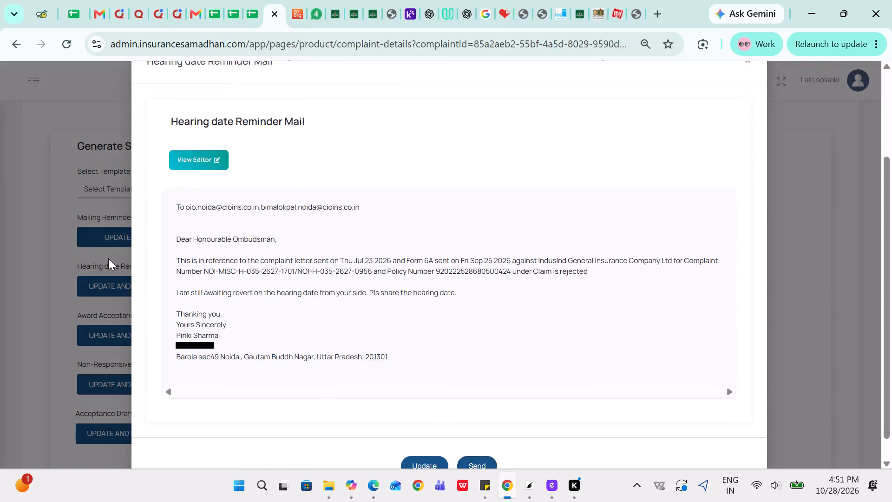
{"action": "scroll", "coordinate": [108, 258], "scroll_direction": "up", "scroll_amount": 20}
{"action": "scroll", "coordinate": [108, 258], "scroll_direction": "up", "scroll_amount": 7}
{"action": "scroll", "coordinate": [69, 159], "scroll_direction": "up", "scroll_amount": 7}
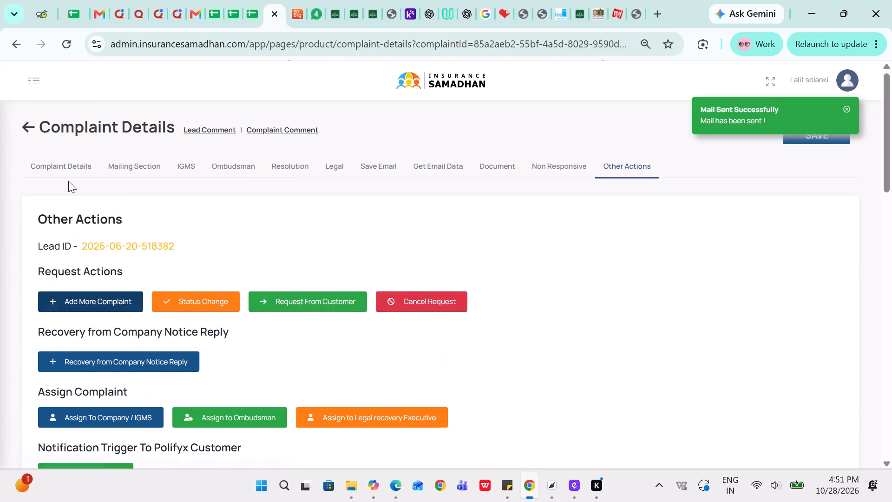
Add a complaint comment dated 10/28/2026 reading "hearing reminder shared." to the communication log.
{"action": "left_click", "coordinate": [66, 169]}
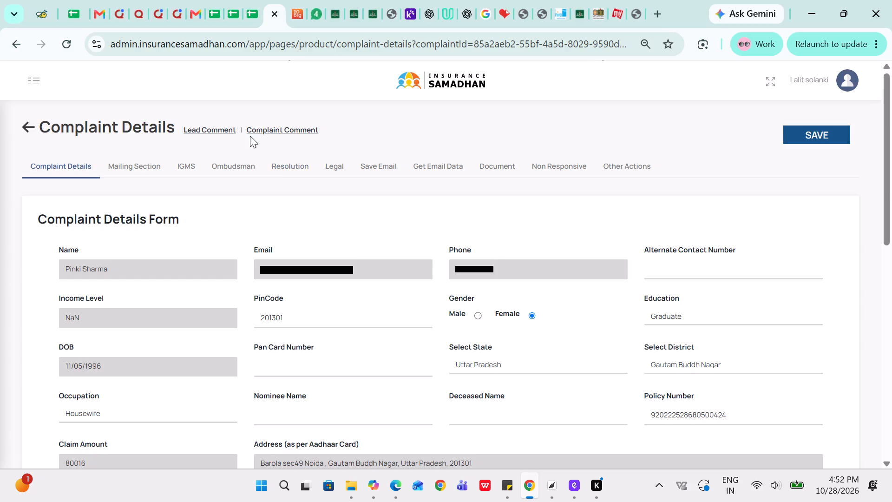
{"action": "left_click", "coordinate": [275, 130]}
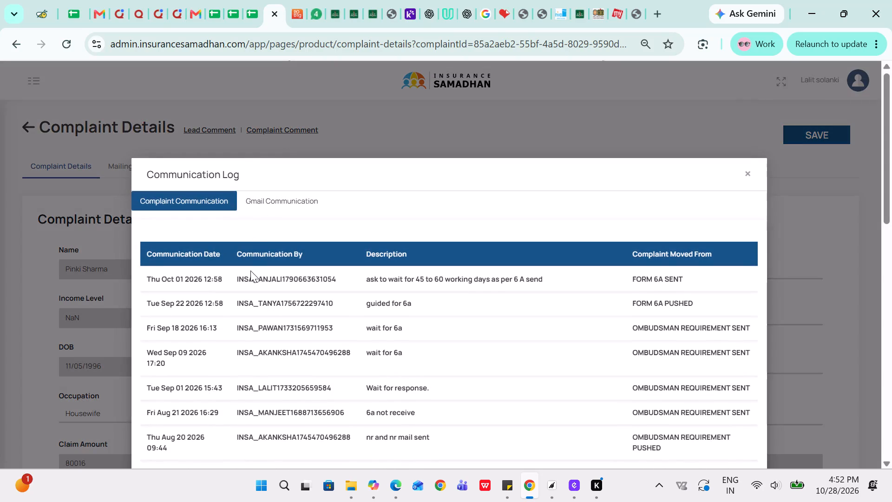
{"action": "scroll", "coordinate": [390, 408], "scroll_direction": "down", "scroll_amount": 6}
{"action": "scroll", "coordinate": [450, 349], "scroll_direction": "down", "scroll_amount": 5}
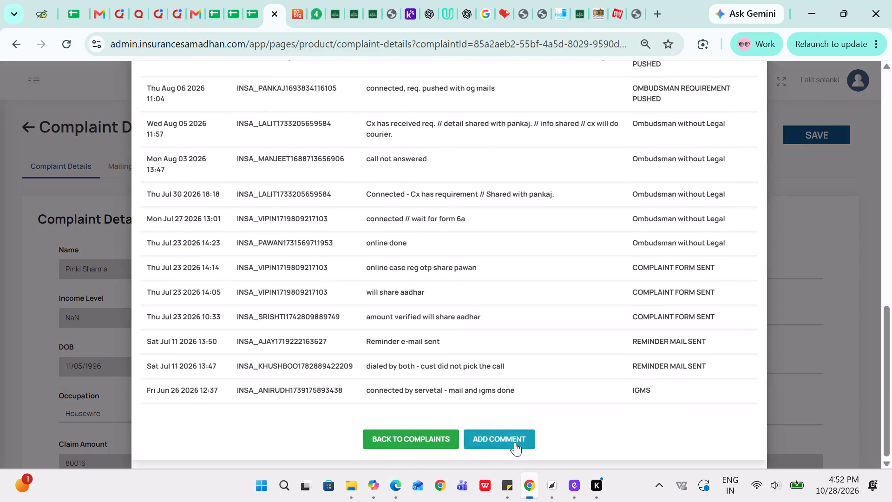
{"action": "left_click", "coordinate": [515, 442]}
{"action": "left_click", "coordinate": [490, 331]}
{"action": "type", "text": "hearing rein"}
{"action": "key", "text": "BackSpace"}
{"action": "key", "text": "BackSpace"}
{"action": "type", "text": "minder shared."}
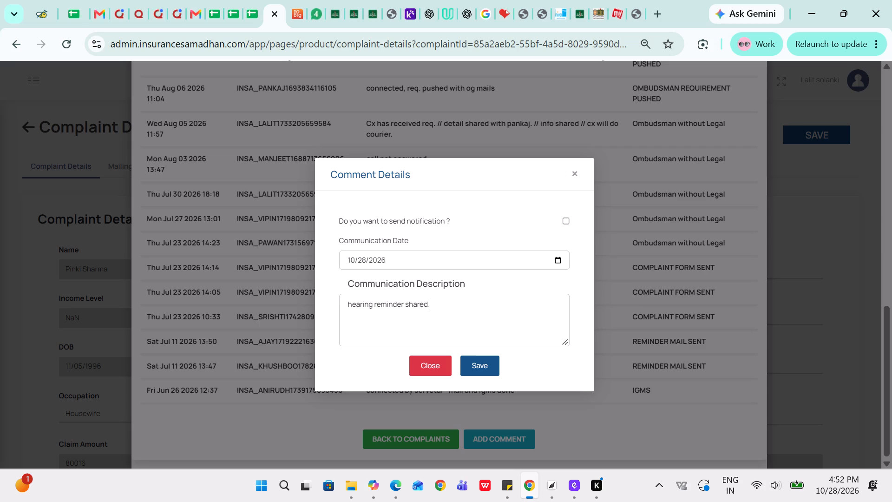
Save the complaint comment "hearing reminder shared." dated 10/28/2026.
{"action": "left_click", "coordinate": [491, 358]}
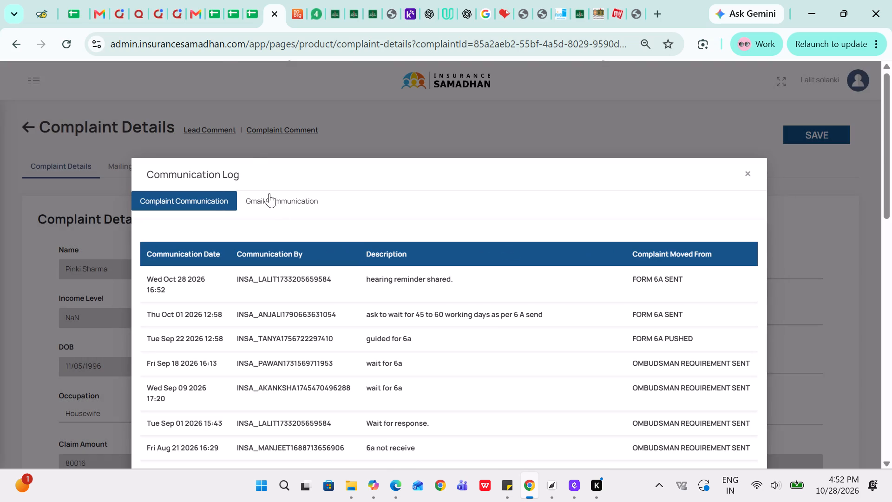
Copy the phone number in row 37 of the Oct 27 miss call sheet and search all complaints for it.
{"action": "left_click", "coordinate": [260, 0]}
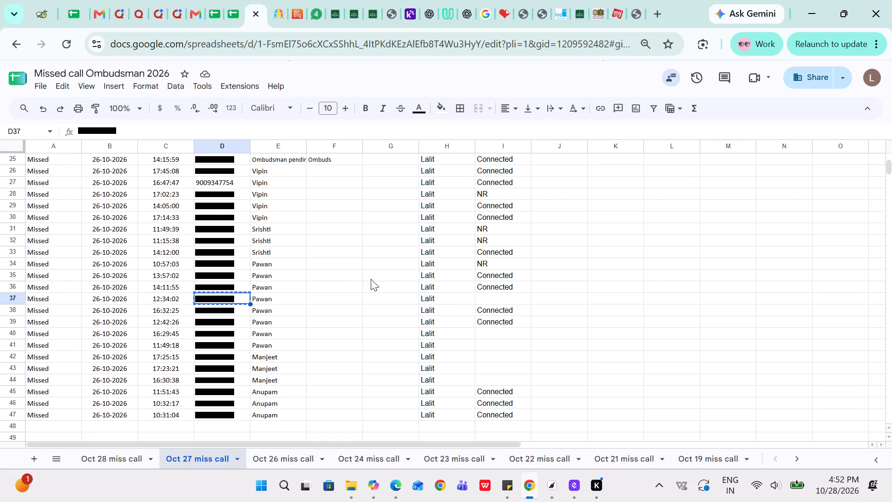
{"action": "key", "text": "ctrl+c"}
{"action": "left_click", "coordinate": [280, 0]}
{"action": "left_click", "coordinate": [0, 197]}
{"action": "left_click", "coordinate": [32, 129]}
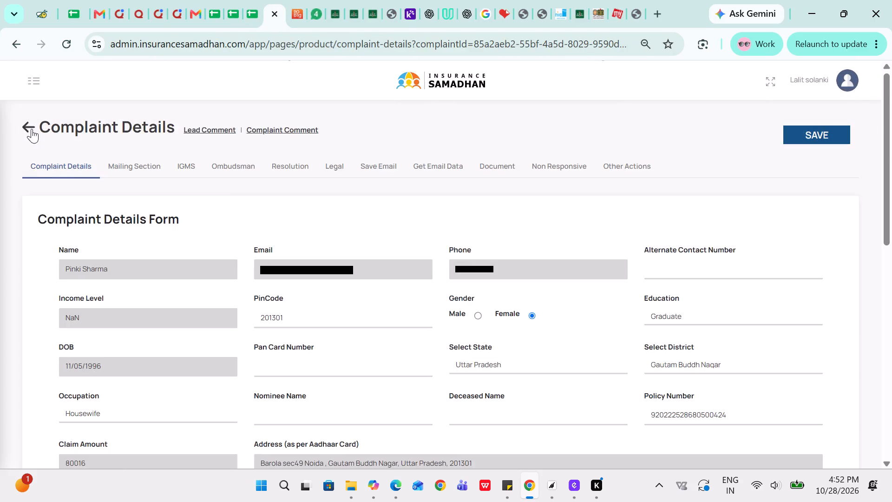
{"action": "left_click_drag", "start_coordinate": [98, 200], "coordinate": [0, 207]}
{"action": "key", "text": "ctrl+v"}
{"action": "left_click", "coordinate": [184, 201]}
{"action": "left_click", "coordinate": [446, 365]}
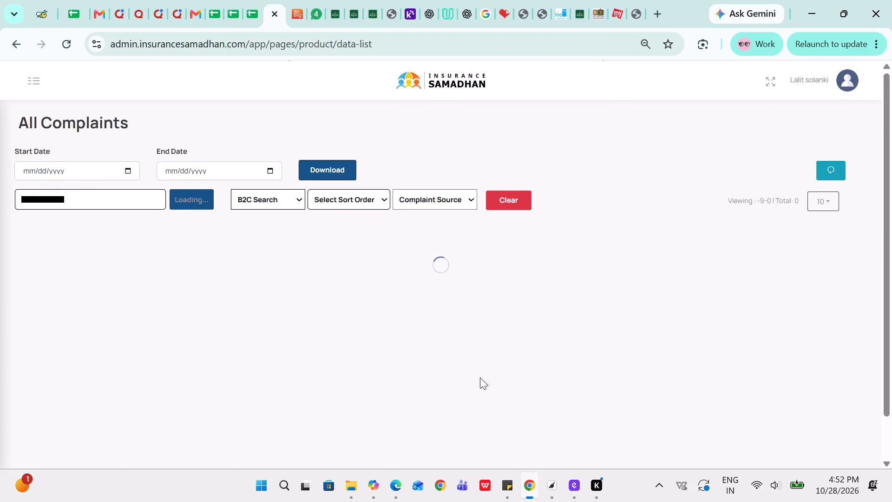
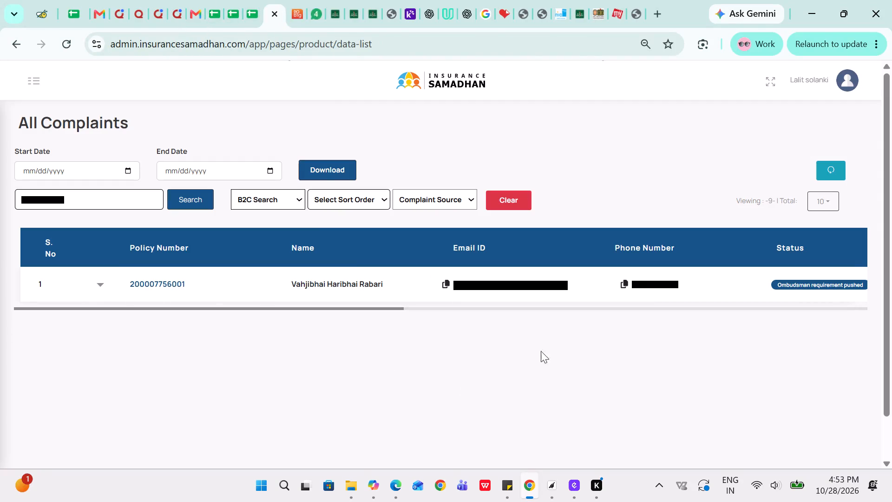
Review the complaint communication entries in the communication log of the listed complaint with status Ombudsman requirement pushed.
{"action": "left_click", "coordinate": [589, 282]}
{"action": "left_click", "coordinate": [634, 327]}
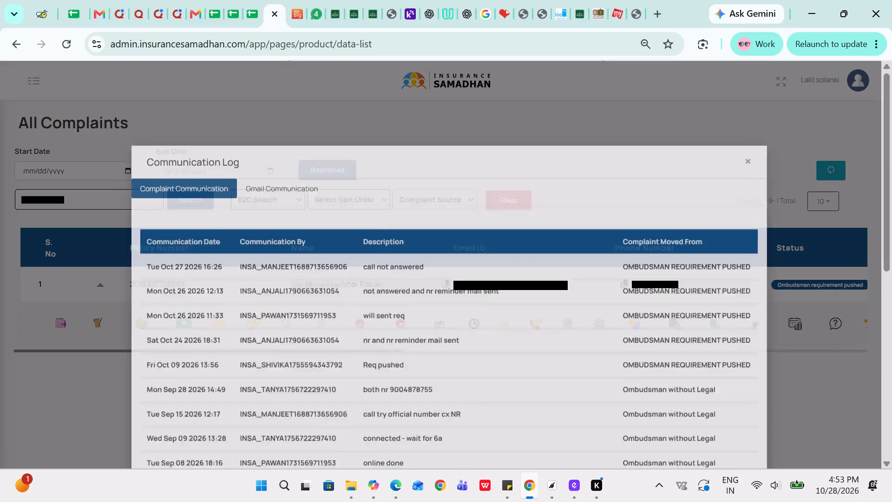
{"action": "left_click", "coordinate": [300, 114]}
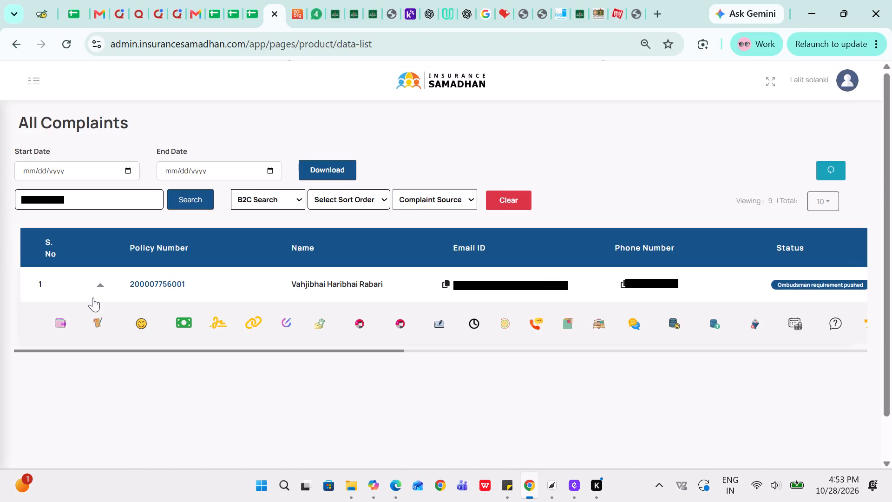
{"action": "left_click", "coordinate": [99, 284]}
{"action": "left_click", "coordinate": [550, 411]}
{"action": "left_click", "coordinate": [603, 285]}
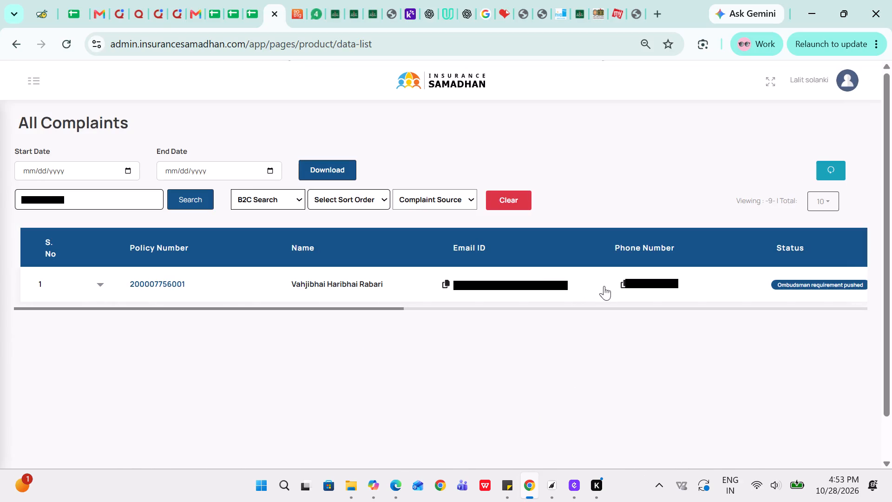
{"action": "left_click", "coordinate": [636, 327]}
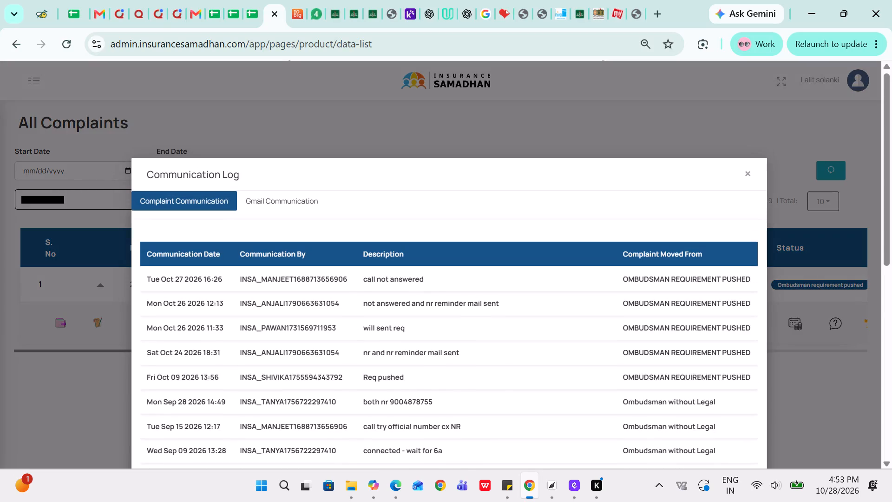
{"action": "left_click", "coordinate": [394, 112]}
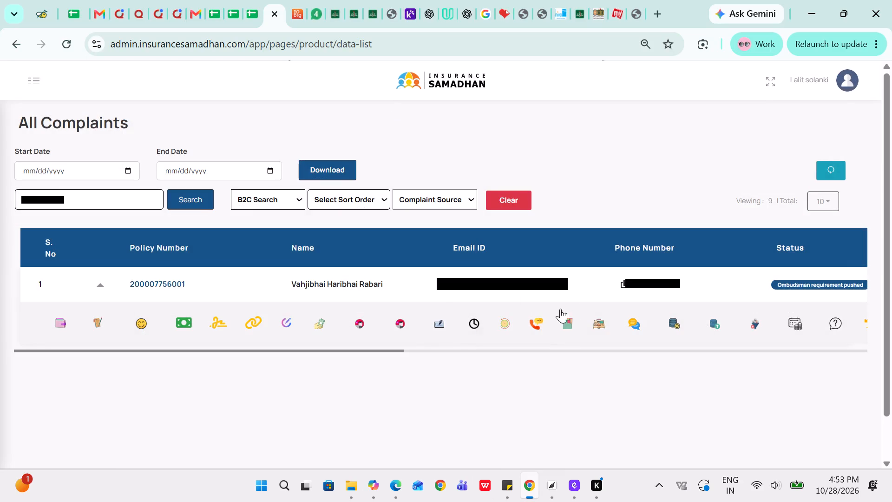
{"action": "left_click", "coordinate": [601, 277]}
{"action": "left_click", "coordinate": [597, 280]}
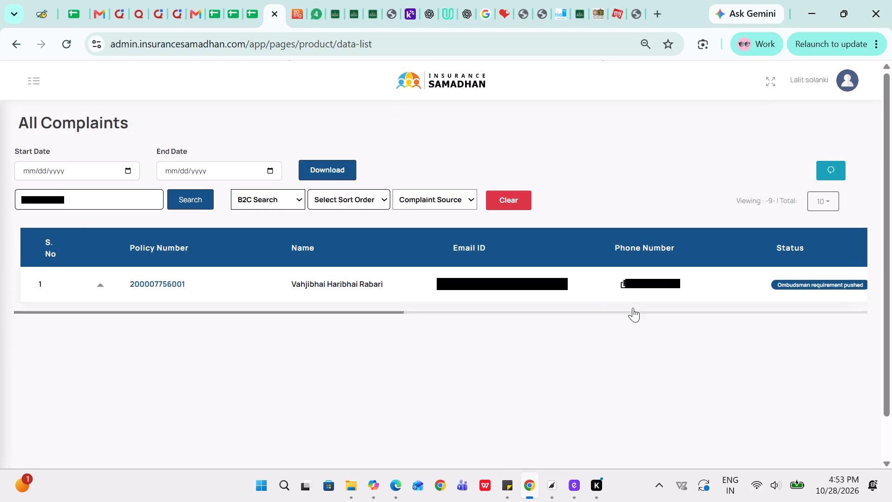
{"action": "left_click", "coordinate": [636, 321]}
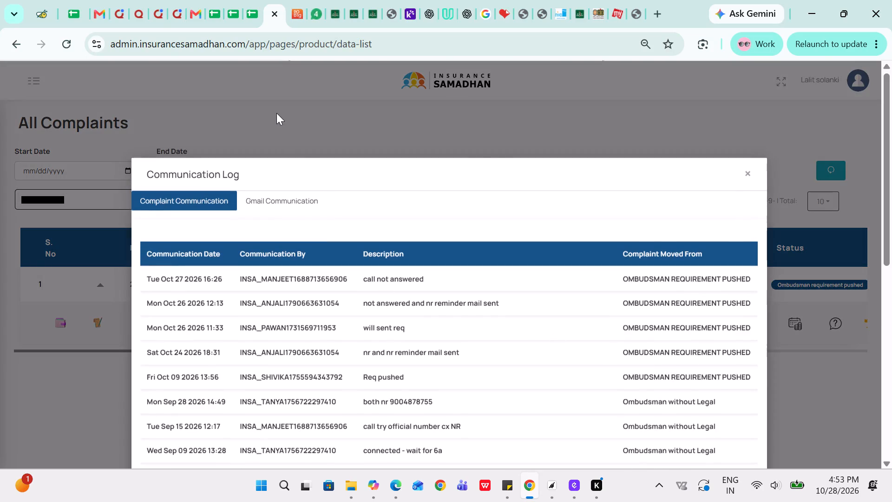
{"action": "left_click", "coordinate": [276, 113]}
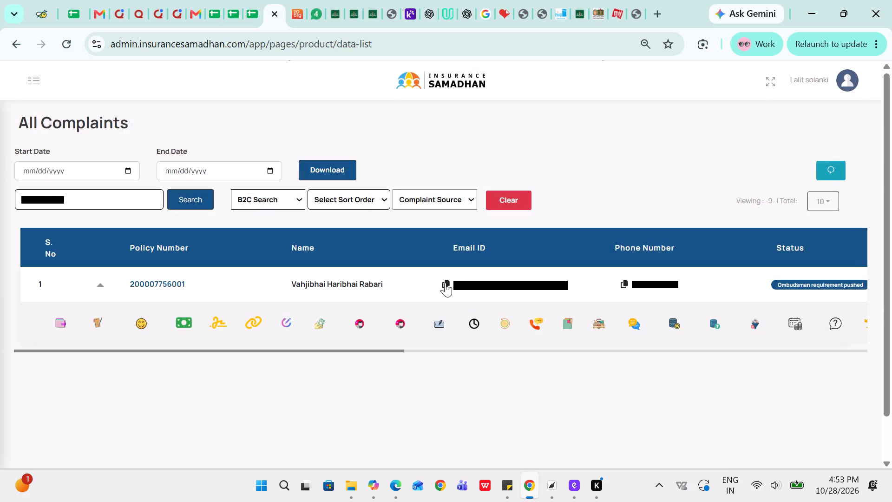
Copy the complainant's phone number from the listed complaint.
{"action": "left_click", "coordinate": [625, 284]}
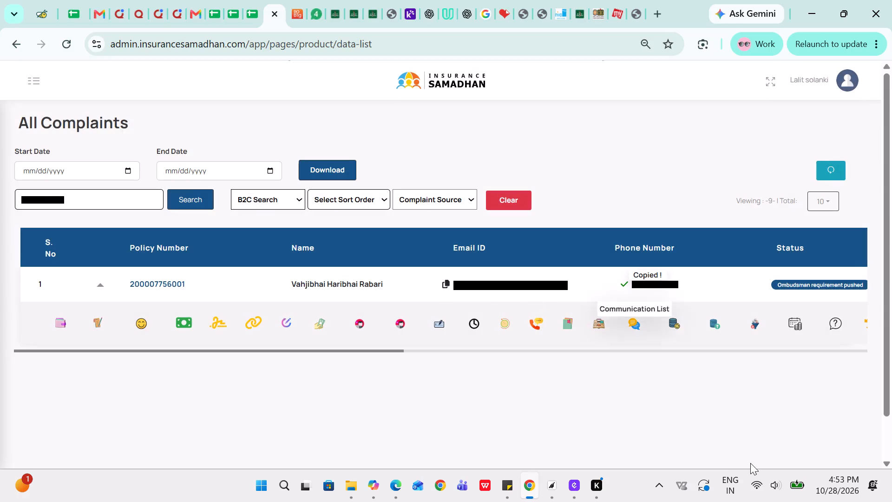
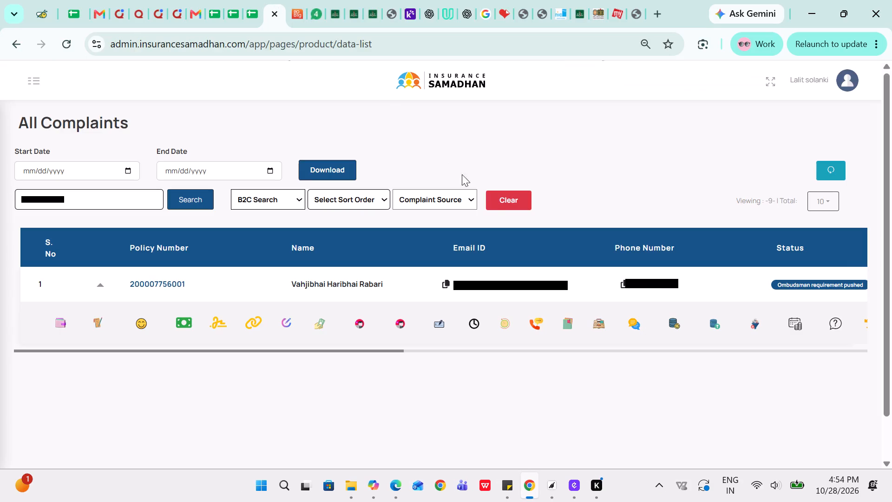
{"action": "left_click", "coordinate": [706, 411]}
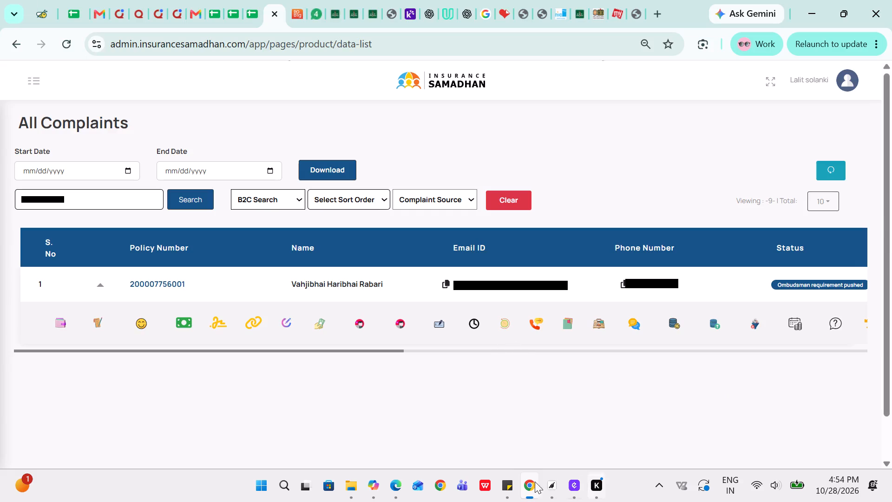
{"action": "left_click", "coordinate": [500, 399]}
Reopen the listed complaint's actions and review the latest entries in its complaint communication log.
{"action": "left_click", "coordinate": [100, 287]}
{"action": "left_click", "coordinate": [487, 407]}
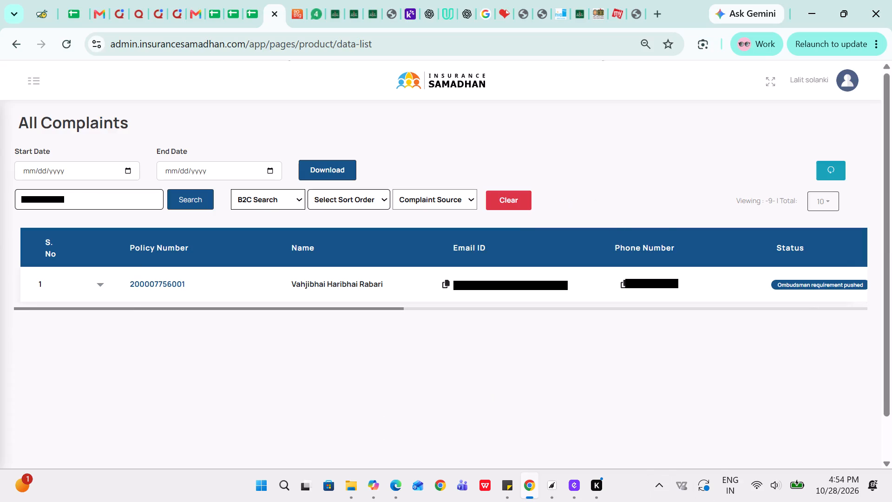
{"action": "left_click", "coordinate": [586, 280]}
{"action": "left_click", "coordinate": [643, 324]}
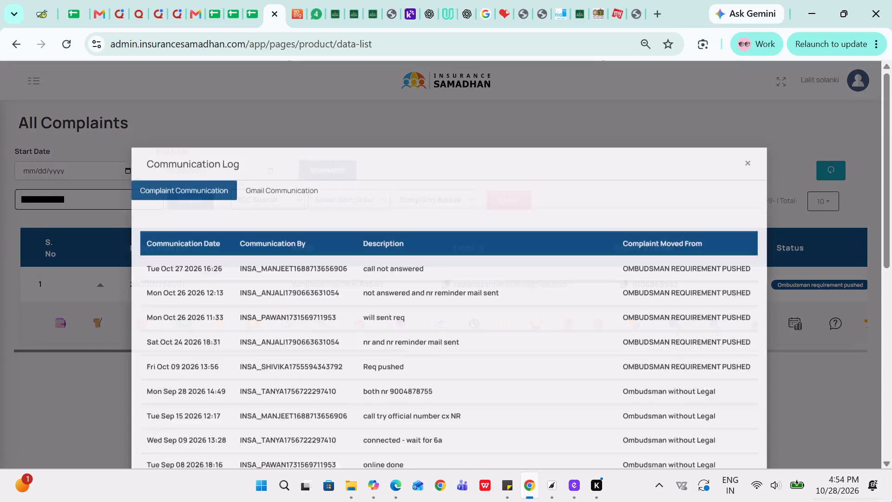
{"action": "left_click", "coordinate": [222, 115]}
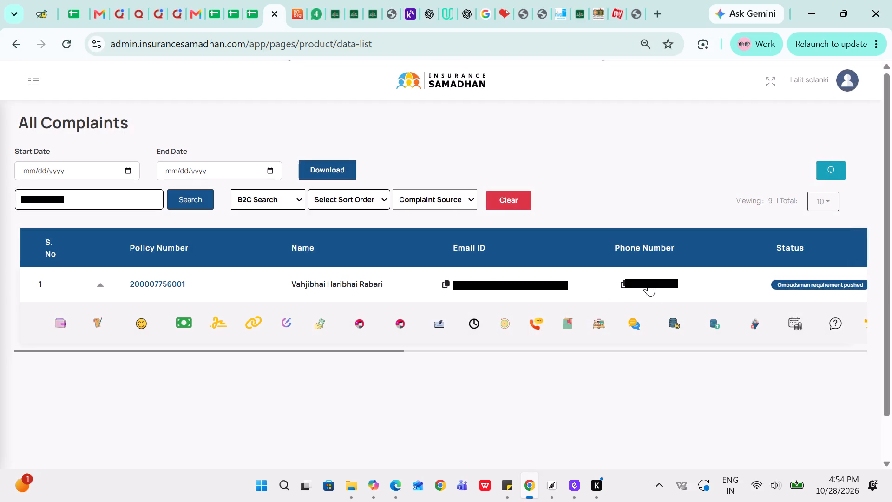
Copy the customer's phone number from the complaint and switch to the Smartflo dialer to replace the number in its To field.
{"action": "left_click", "coordinate": [625, 285]}
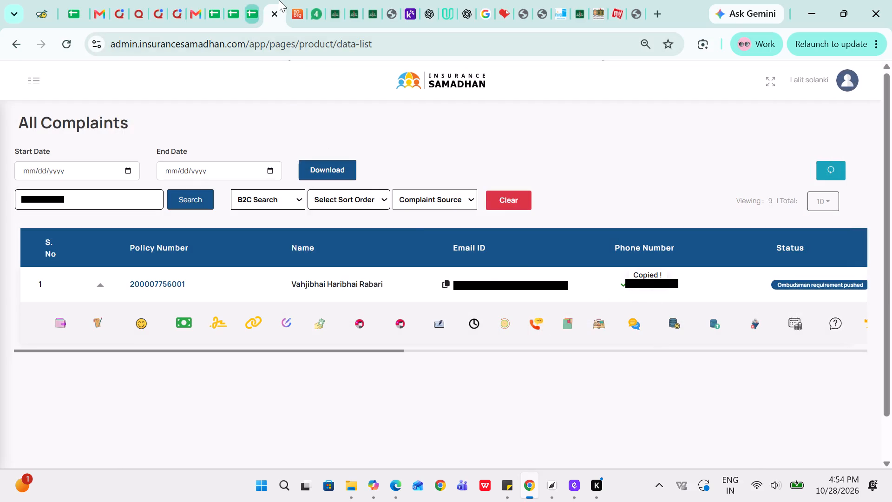
{"action": "left_click", "coordinate": [294, 0]}
{"action": "double_click", "coordinate": [403, 154]}
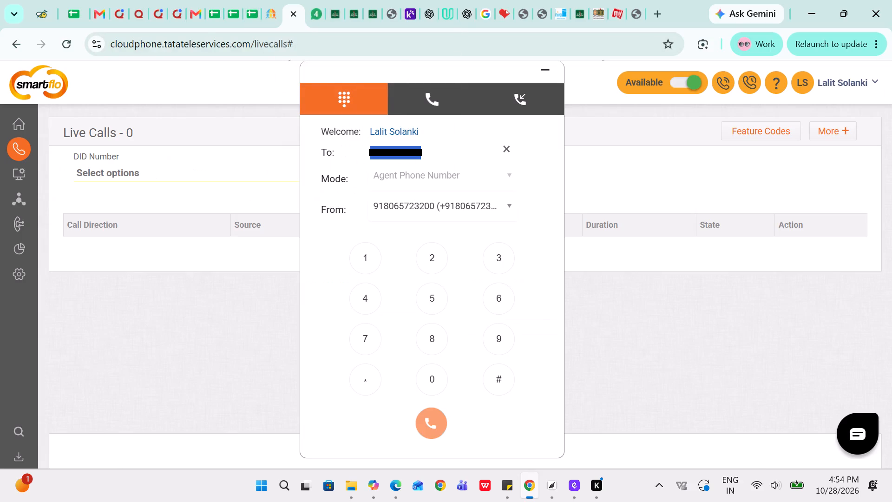
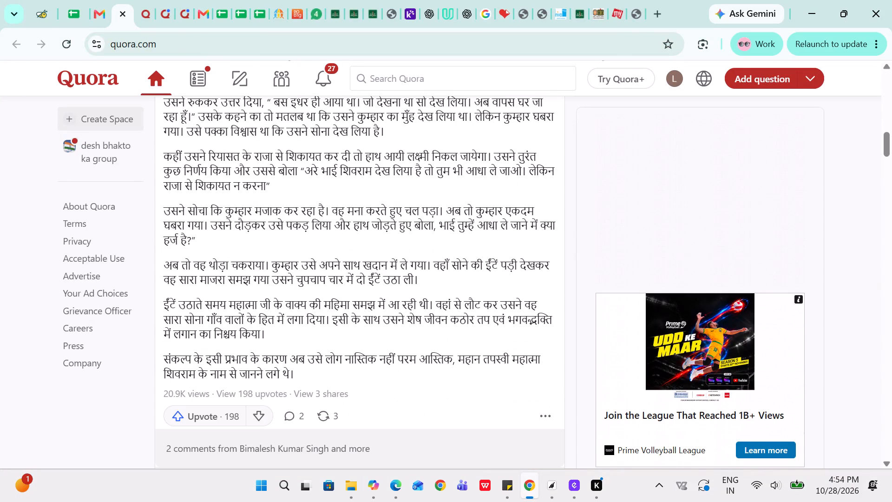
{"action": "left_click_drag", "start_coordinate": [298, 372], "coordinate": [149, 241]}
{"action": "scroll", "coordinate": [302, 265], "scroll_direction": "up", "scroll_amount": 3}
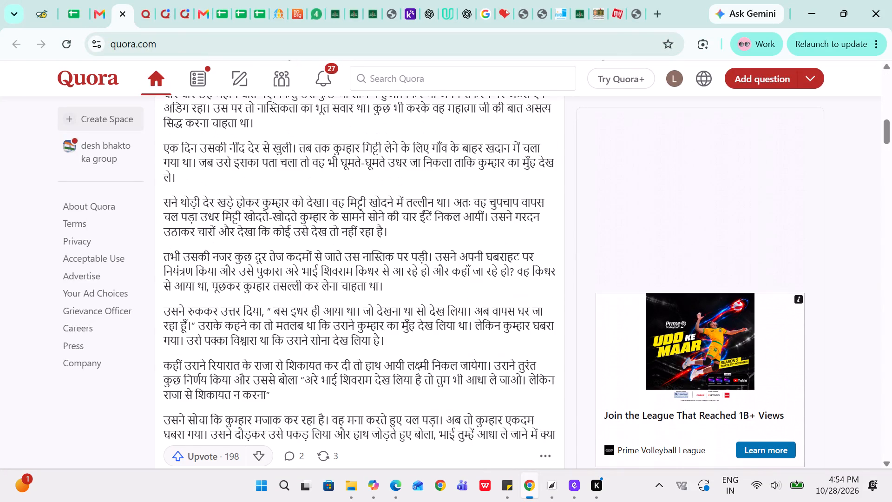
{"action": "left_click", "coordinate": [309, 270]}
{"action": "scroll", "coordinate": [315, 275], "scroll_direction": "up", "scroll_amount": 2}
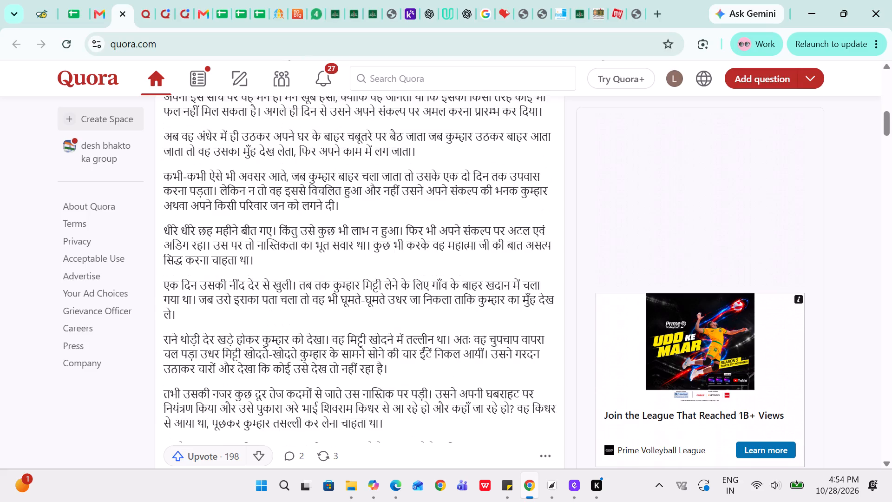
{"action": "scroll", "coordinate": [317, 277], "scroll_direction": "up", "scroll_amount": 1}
Return to the Insurance Samadhan complaints list and copy the customer's email address from the listed complaint.
{"action": "left_click", "coordinate": [282, 0]}
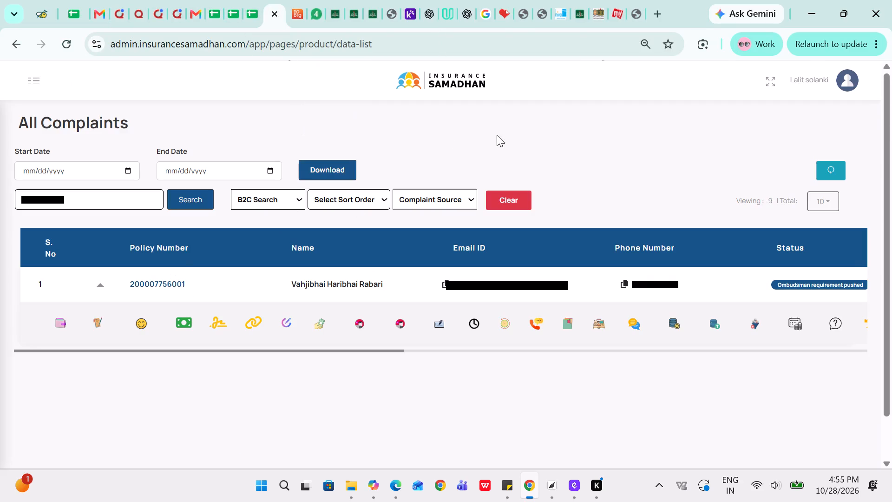
{"action": "left_click", "coordinate": [507, 134]}
{"action": "left_click", "coordinate": [555, 418]}
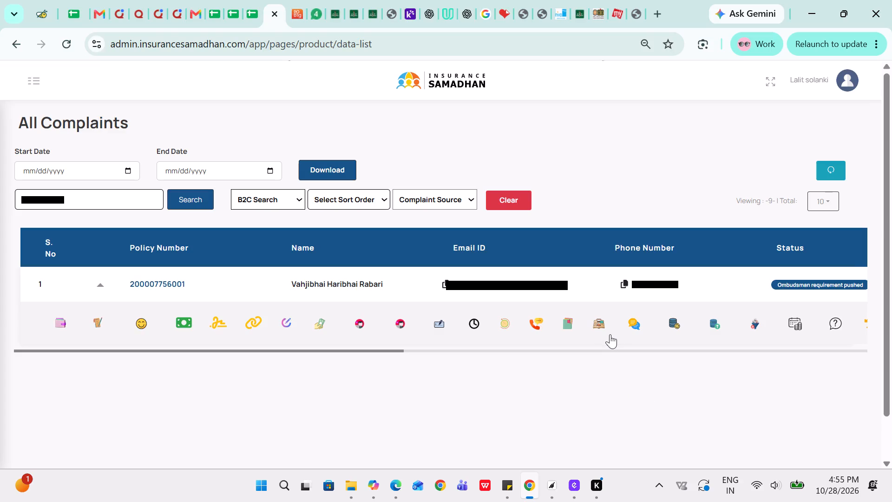
{"action": "left_click", "coordinate": [444, 283]}
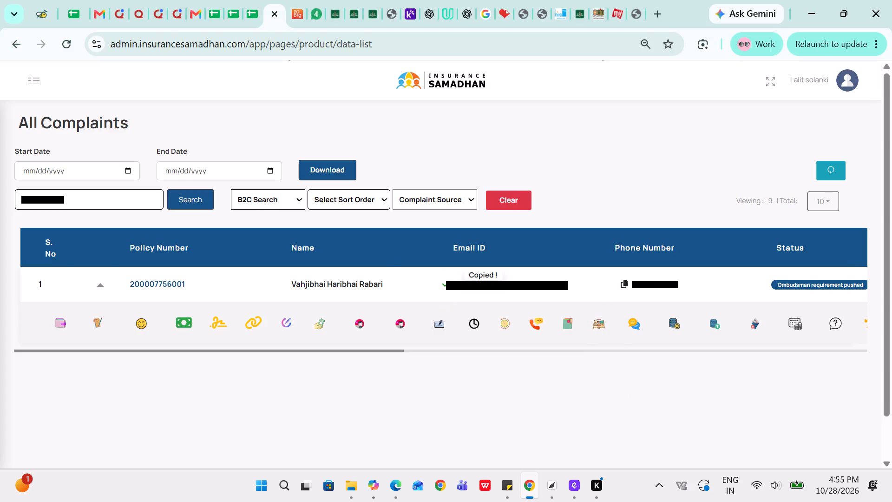
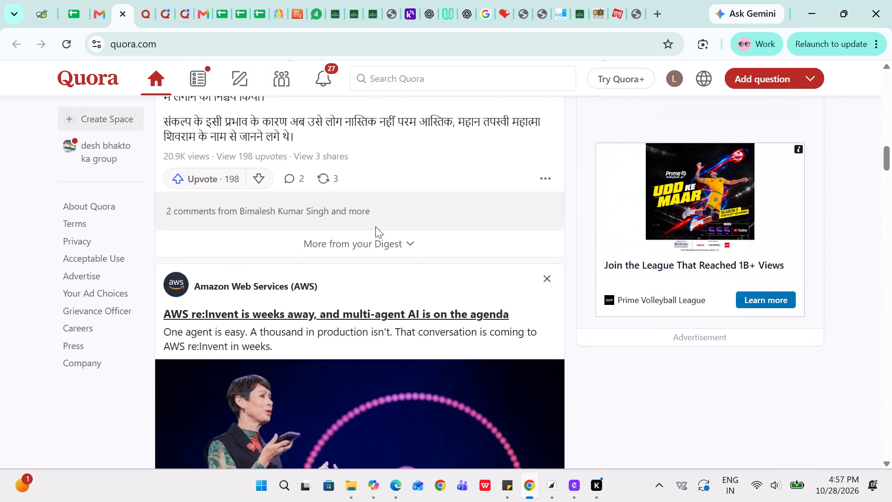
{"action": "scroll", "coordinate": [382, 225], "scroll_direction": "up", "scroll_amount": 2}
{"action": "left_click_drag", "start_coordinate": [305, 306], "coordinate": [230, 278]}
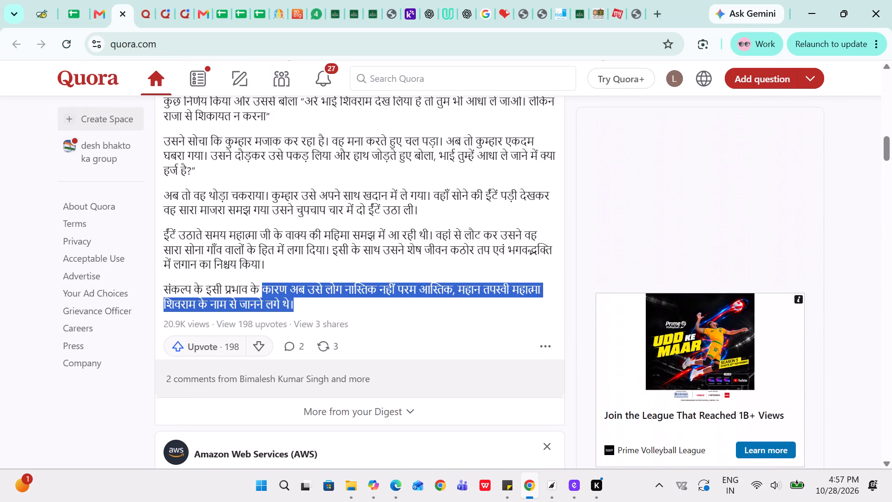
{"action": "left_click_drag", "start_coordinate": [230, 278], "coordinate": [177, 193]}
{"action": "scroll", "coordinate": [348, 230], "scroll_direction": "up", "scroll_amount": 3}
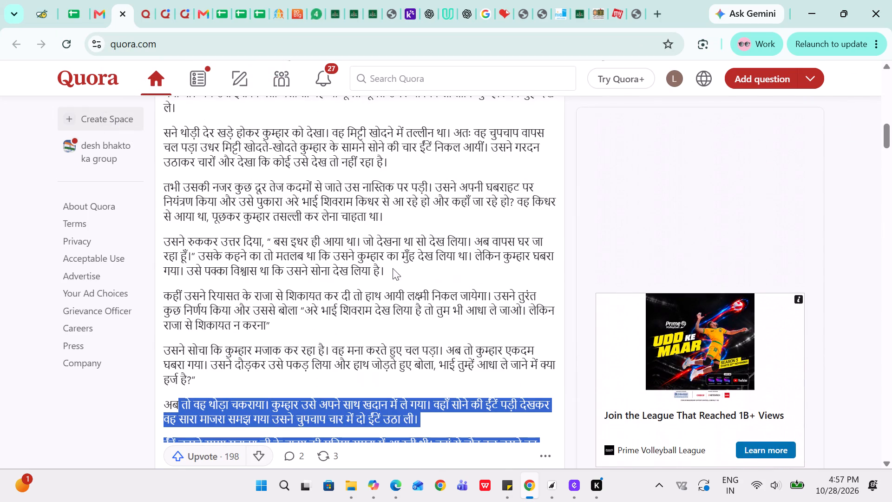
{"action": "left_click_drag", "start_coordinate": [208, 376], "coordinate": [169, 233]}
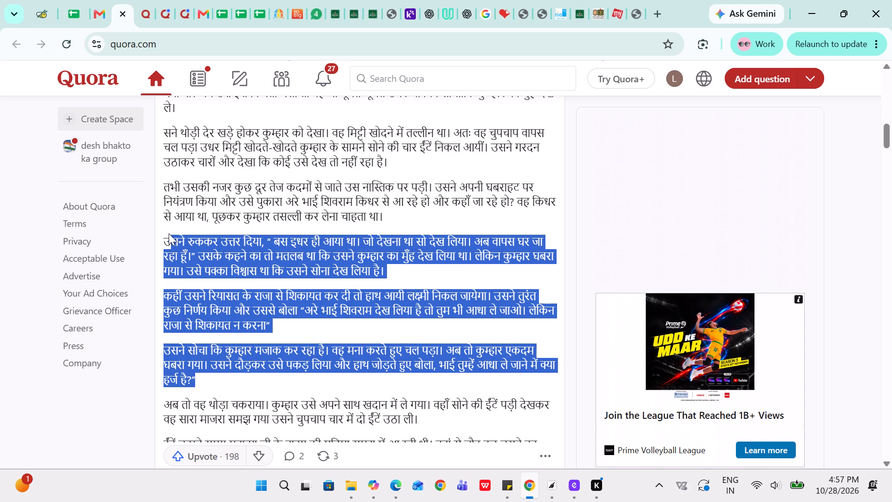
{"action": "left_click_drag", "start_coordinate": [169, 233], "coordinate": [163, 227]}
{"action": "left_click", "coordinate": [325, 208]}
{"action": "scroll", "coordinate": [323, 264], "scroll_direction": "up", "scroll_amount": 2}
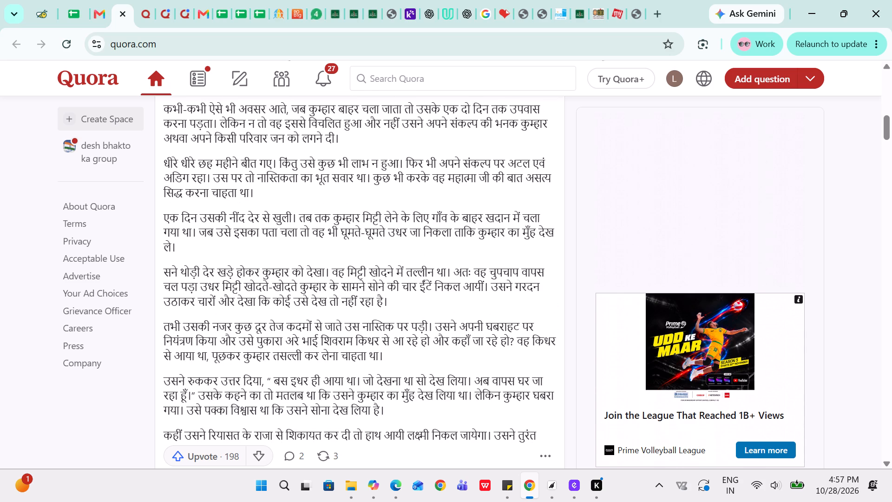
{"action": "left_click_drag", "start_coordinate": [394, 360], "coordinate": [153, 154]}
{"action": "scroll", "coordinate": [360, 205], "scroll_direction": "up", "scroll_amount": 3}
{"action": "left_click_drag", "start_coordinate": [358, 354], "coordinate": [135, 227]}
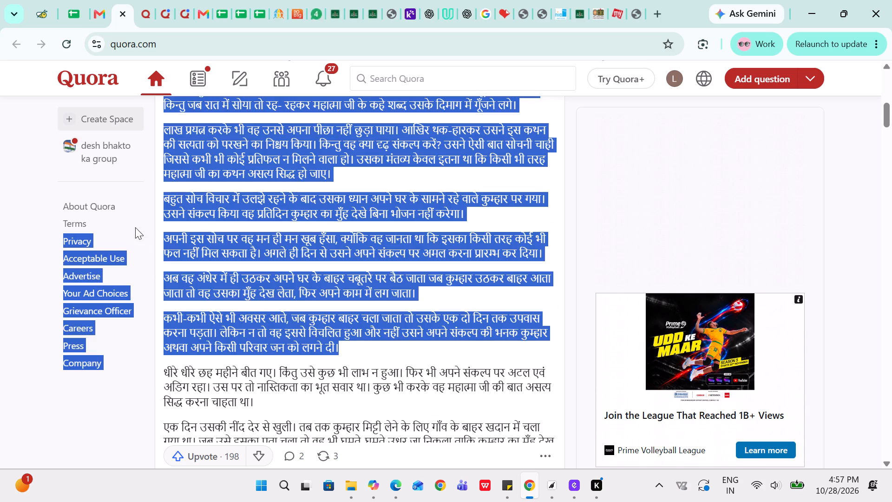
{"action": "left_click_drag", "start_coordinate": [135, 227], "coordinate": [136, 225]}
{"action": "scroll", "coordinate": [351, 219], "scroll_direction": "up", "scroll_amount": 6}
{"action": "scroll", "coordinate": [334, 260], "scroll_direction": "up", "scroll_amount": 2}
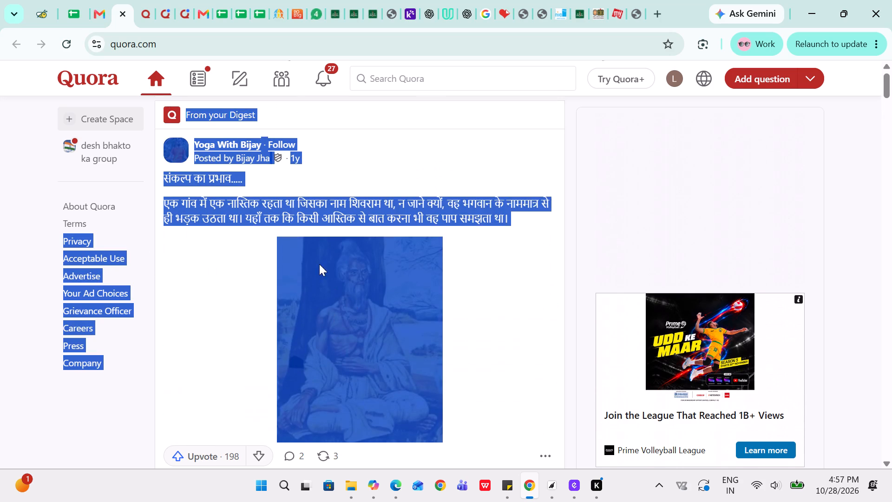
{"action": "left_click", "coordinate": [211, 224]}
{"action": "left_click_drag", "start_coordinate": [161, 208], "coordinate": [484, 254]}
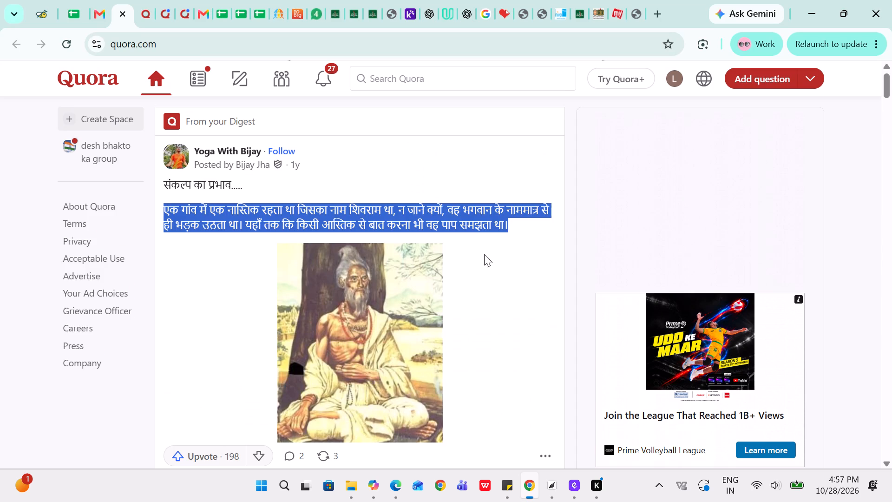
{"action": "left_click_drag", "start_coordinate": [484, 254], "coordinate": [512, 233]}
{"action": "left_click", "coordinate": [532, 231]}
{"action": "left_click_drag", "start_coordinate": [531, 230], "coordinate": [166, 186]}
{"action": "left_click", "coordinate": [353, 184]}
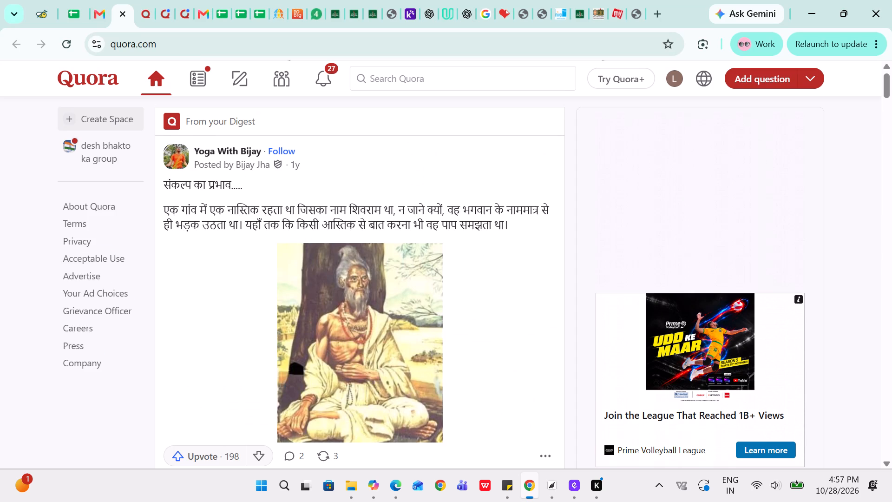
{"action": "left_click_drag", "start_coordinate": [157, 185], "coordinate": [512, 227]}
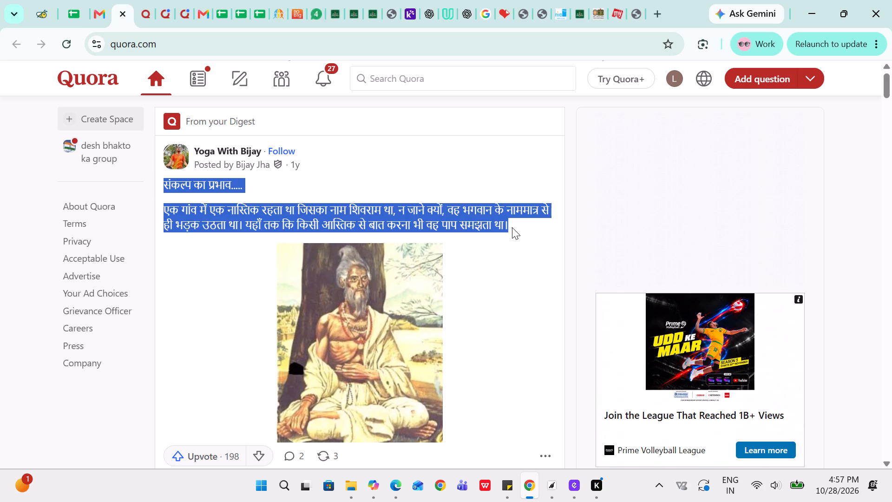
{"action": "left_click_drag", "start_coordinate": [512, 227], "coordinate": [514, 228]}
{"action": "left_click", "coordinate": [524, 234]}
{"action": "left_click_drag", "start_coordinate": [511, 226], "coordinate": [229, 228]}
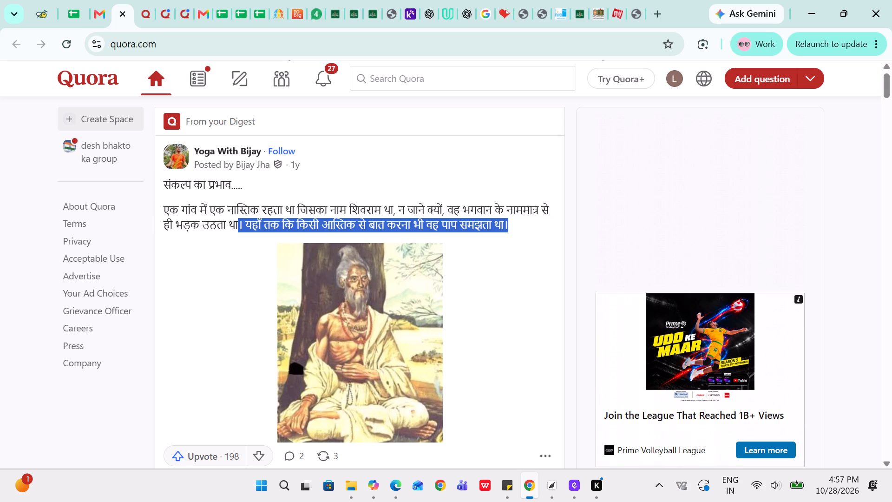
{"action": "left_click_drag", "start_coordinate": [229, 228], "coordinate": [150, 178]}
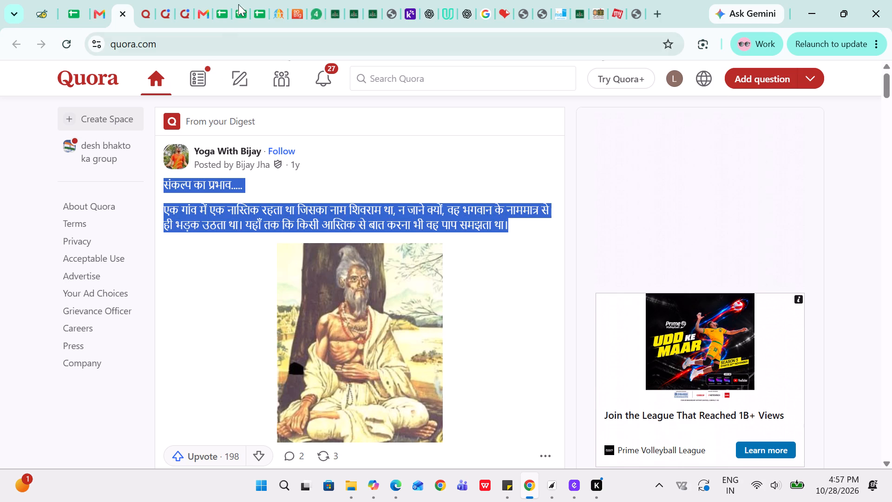
Return to the customer's open complaint in the Insurance Samadhan admin and review its vendor and contact details.
{"action": "left_click", "coordinate": [271, 0]}
{"action": "scroll", "coordinate": [465, 230], "scroll_direction": "down", "scroll_amount": 1}
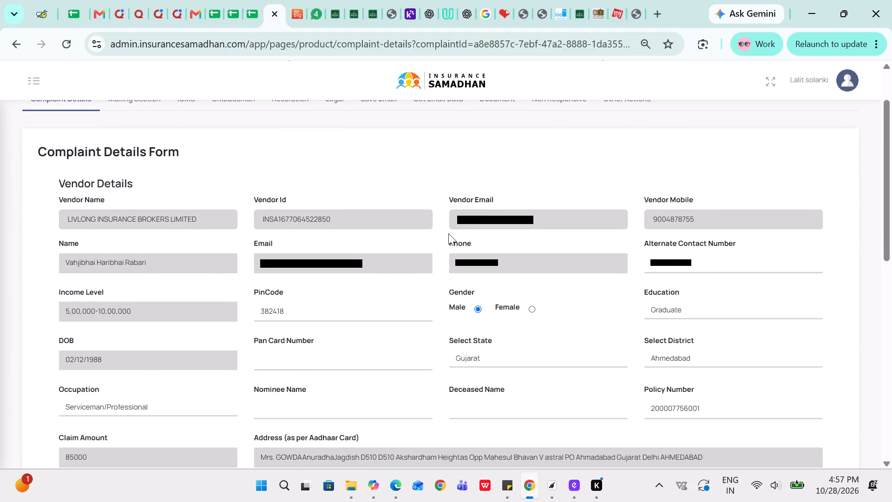
{"action": "left_click_drag", "start_coordinate": [389, 250], "coordinate": [165, 258]}
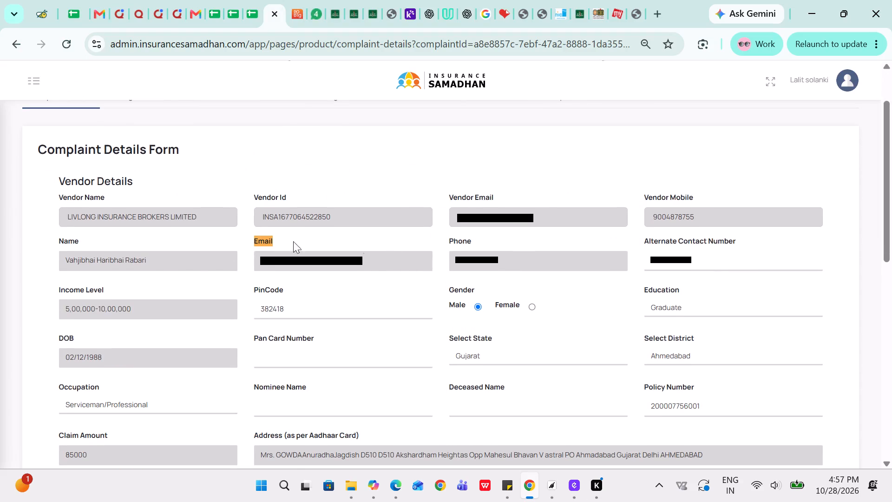
{"action": "left_click", "coordinate": [363, 241]}
{"action": "left_click_drag", "start_coordinate": [394, 263], "coordinate": [251, 261]}
{"action": "left_click_drag", "start_coordinate": [376, 218], "coordinate": [209, 221]}
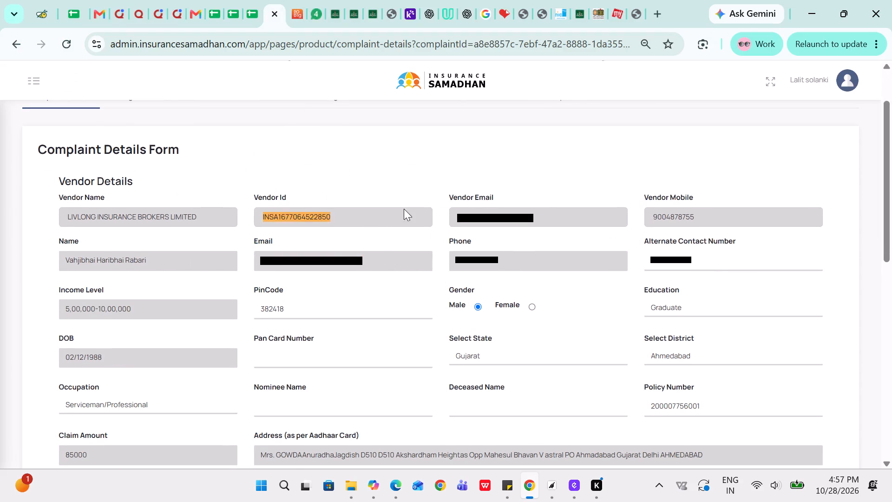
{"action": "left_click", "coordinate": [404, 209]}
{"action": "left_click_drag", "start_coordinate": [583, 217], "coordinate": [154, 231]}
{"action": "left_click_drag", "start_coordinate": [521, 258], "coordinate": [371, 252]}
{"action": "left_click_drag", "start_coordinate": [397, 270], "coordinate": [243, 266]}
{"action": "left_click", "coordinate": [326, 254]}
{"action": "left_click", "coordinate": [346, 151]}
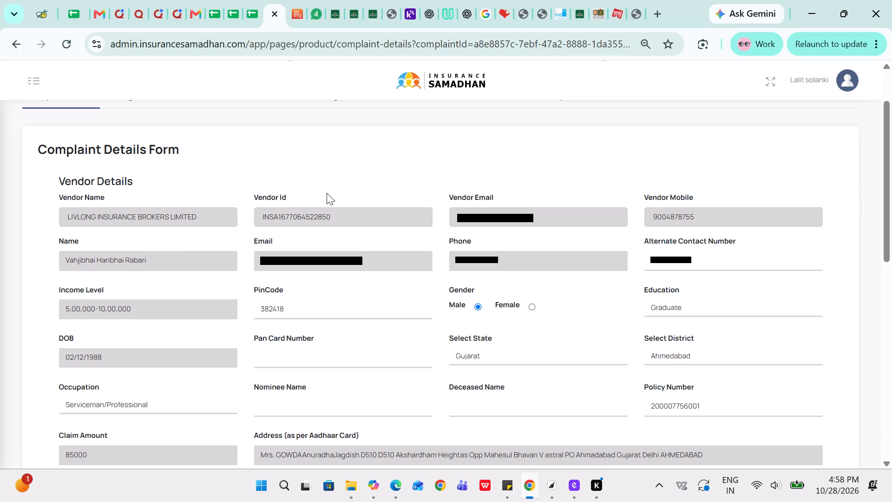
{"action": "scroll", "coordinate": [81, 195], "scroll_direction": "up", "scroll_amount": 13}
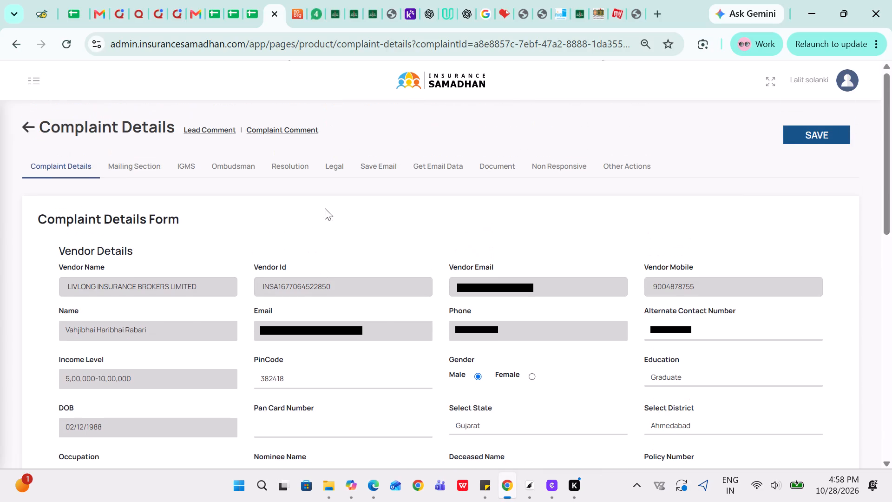
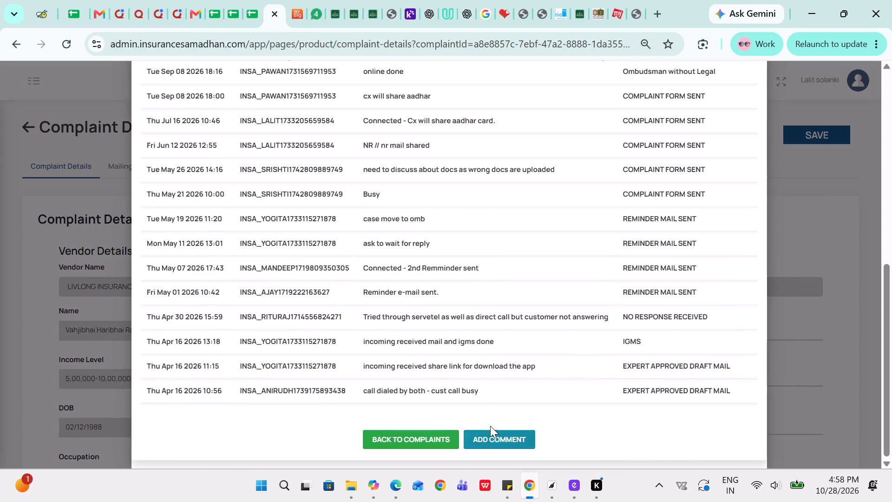
Add a complaint comment dated 10/28/2026 reading "Cx will do courier." to the communication log.
{"action": "left_click", "coordinate": [513, 436]}
{"action": "left_click", "coordinate": [517, 334]}
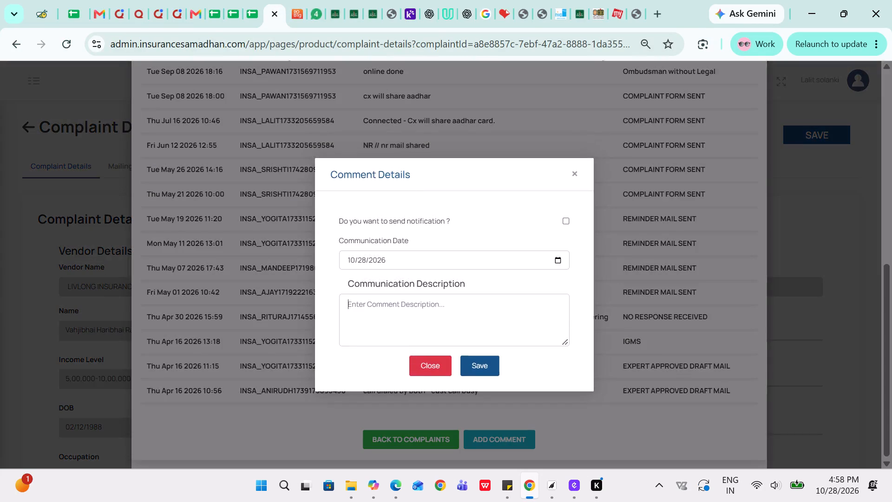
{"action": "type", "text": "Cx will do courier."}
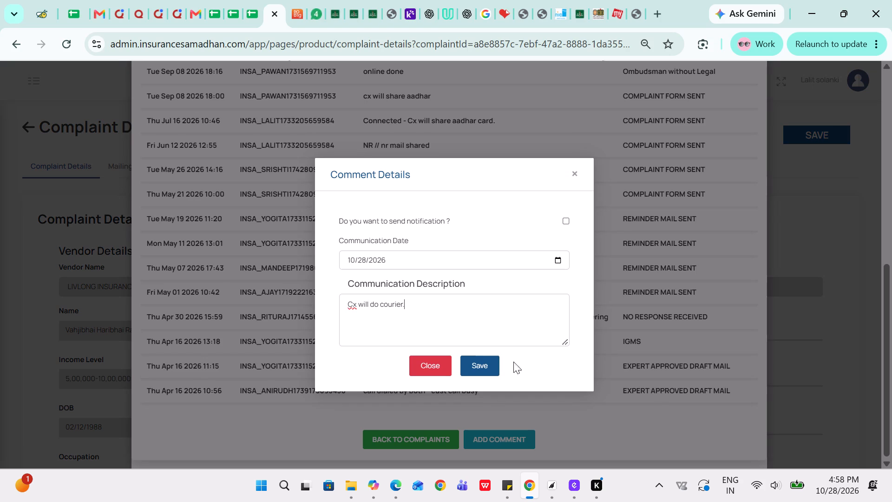
{"action": "left_click", "coordinate": [494, 357]}
Switch to the Missed call Ombudsman 2026 spreadsheet and log the call outcome in I37 as Connected.
{"action": "left_click", "coordinate": [249, 0]}
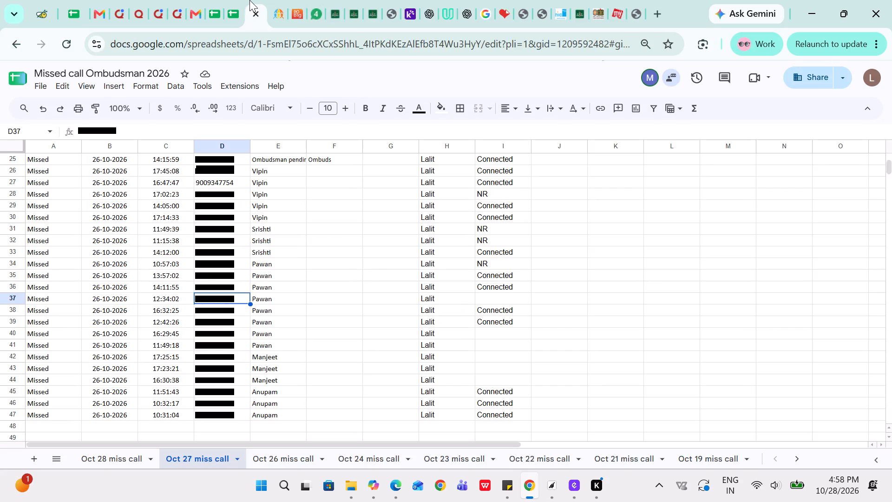
{"action": "key", "text": "Right"}
{"action": "key", "text": "Right"}
{"action": "key", "text": "Right"}
{"action": "key", "text": "Right"}
{"action": "key", "text": "Right"}
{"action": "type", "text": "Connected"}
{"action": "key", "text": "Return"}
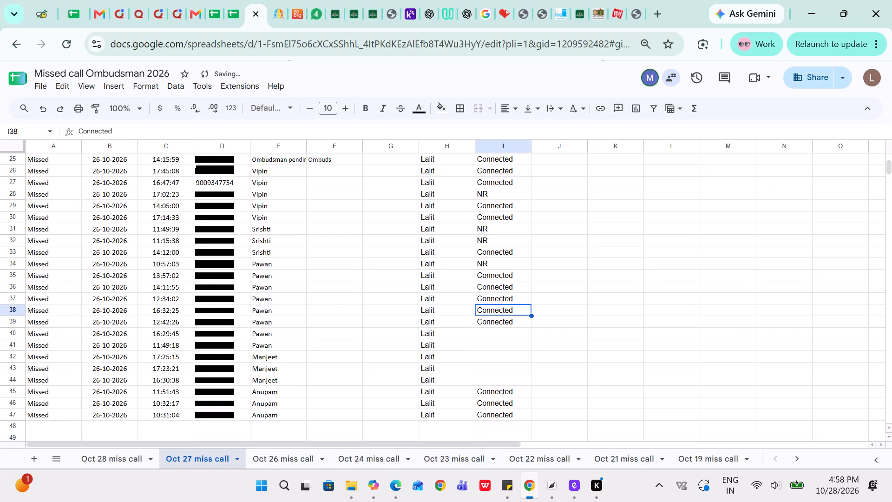
Copy the phone number in D40 of the Oct 27 miss call sheet and switch to the Insurance Samadhan admin.
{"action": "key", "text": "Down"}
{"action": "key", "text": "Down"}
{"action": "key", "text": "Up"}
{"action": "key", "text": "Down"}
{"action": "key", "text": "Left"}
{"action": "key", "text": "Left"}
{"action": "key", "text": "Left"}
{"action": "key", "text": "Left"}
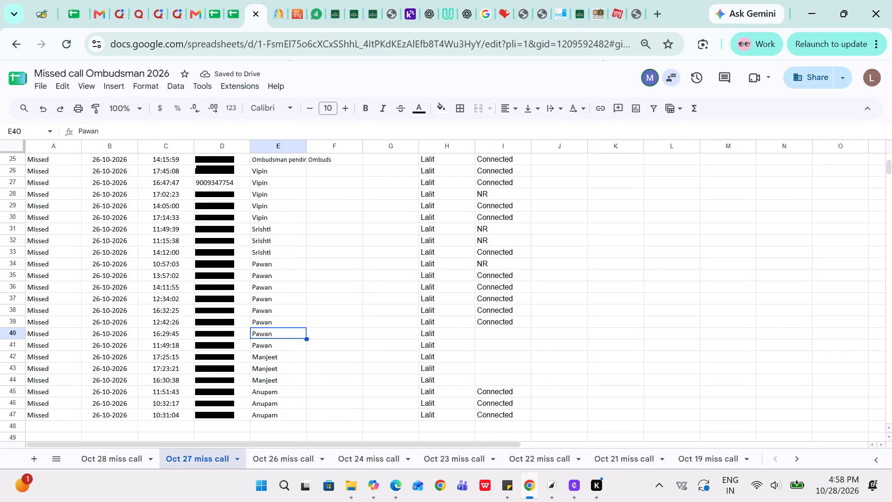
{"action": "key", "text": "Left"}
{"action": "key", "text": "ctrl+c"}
{"action": "left_click", "coordinate": [280, 0]}
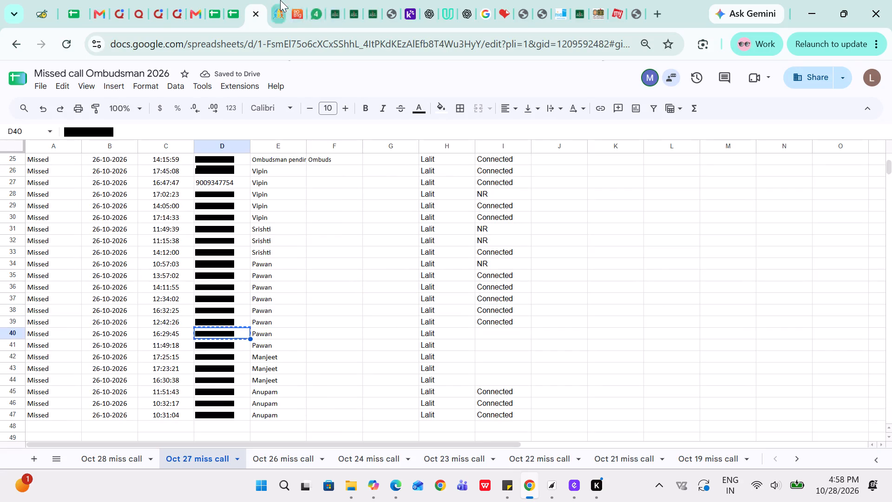
Look up row 40's missed-call number in All Complaints and review the first complaint's communication log.
{"action": "scroll", "coordinate": [85, 263], "scroll_direction": "up", "scroll_amount": 4}
{"action": "left_click", "coordinate": [0, 285]}
{"action": "left_click", "coordinate": [31, 122]}
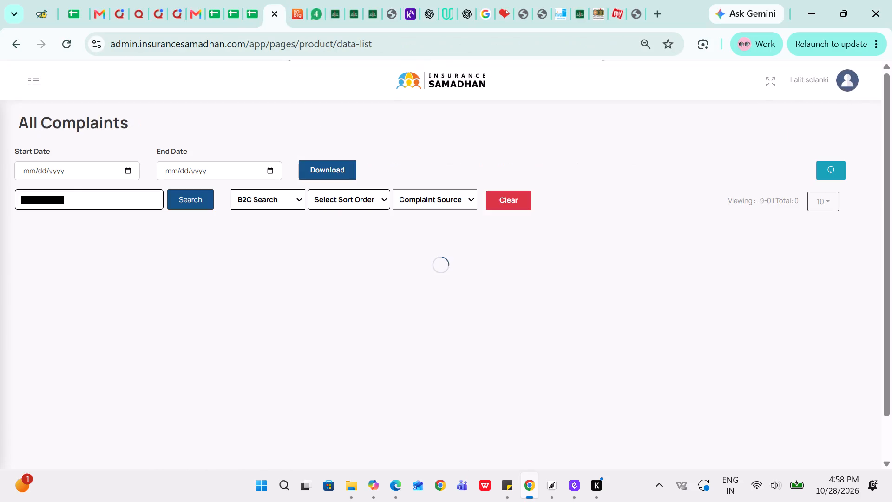
{"action": "left_click_drag", "start_coordinate": [74, 203], "coordinate": [0, 211]}
{"action": "key", "text": "ctrl+v"}
{"action": "left_click", "coordinate": [180, 205]}
{"action": "left_click", "coordinate": [502, 329]}
{"action": "left_click", "coordinate": [593, 286]}
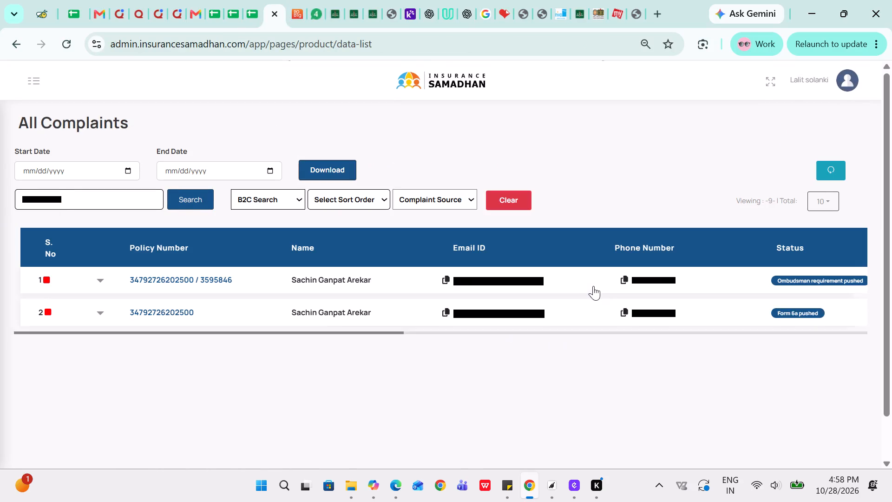
{"action": "left_click", "coordinate": [634, 315]}
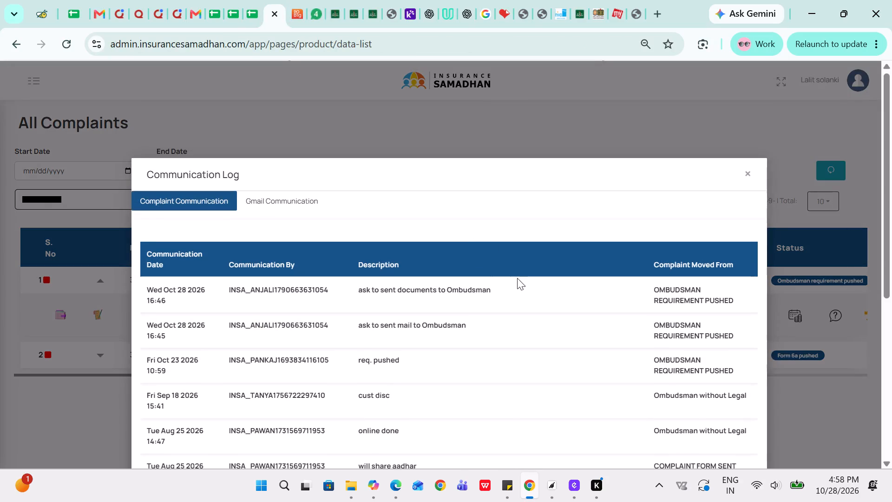
{"action": "left_click_drag", "start_coordinate": [540, 292], "coordinate": [387, 297]}
{"action": "left_click", "coordinate": [371, 120]}
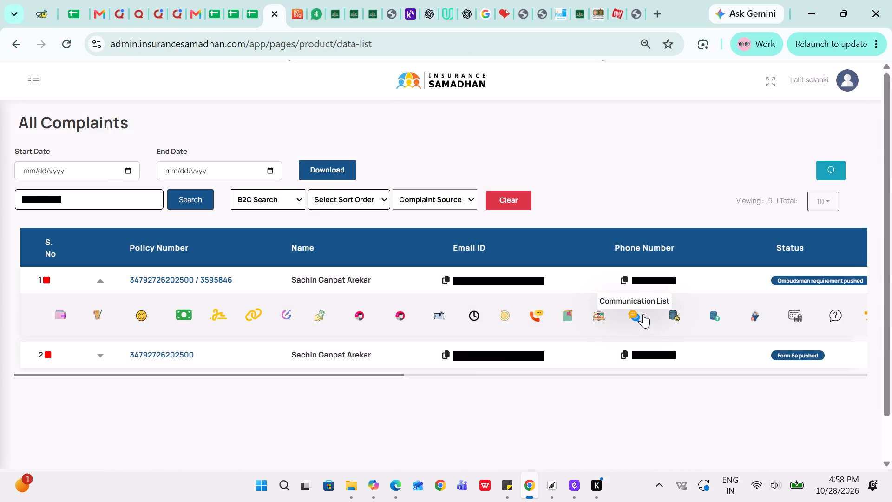
{"action": "left_click", "coordinate": [636, 316]}
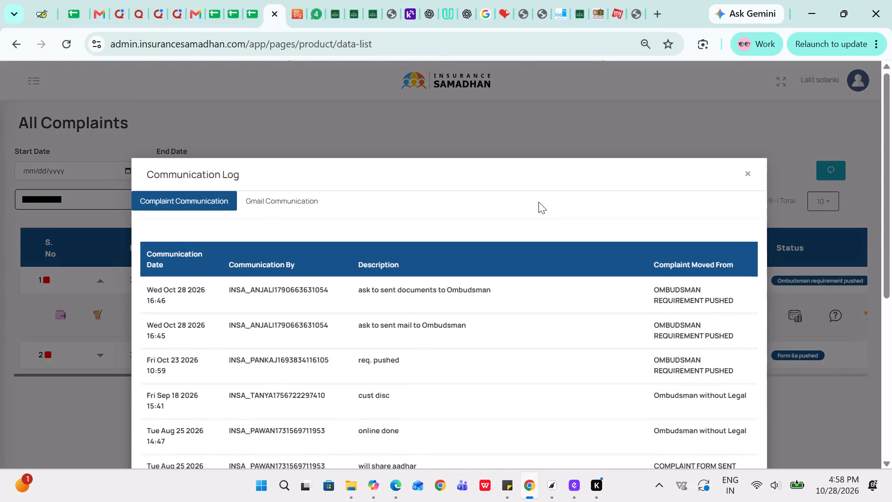
{"action": "left_click", "coordinate": [335, 119]}
Mark row 40 as Connected in column I of the Oct 27 missed-call sheet.
{"action": "left_click", "coordinate": [228, 0]}
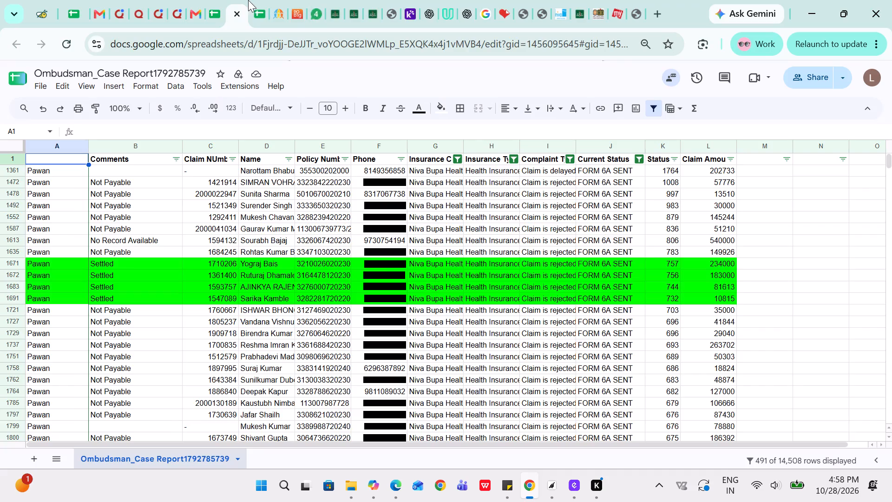
{"action": "left_click", "coordinate": [248, 0]}
{"action": "left_click", "coordinate": [255, 0]}
{"action": "key", "text": "Right"}
{"action": "key", "text": "Right"}
{"action": "key", "text": "Right"}
{"action": "key", "text": "Right"}
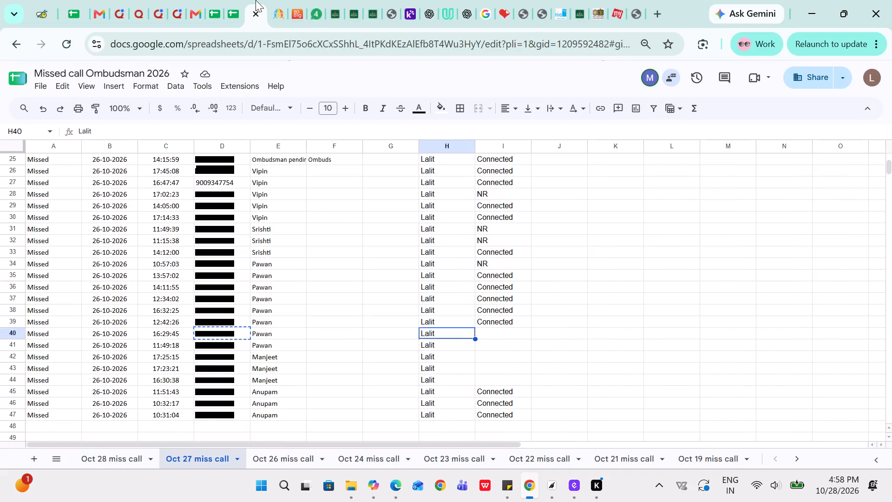
{"action": "key", "text": "Right"}
{"action": "type", "text": "Connected"}
{"action": "key", "text": "Return"}
Copy row 41's phone number, search for it in All Complaints and review the complaint's communication log.
{"action": "key", "text": "Left"}
{"action": "key", "text": "Left"}
{"action": "key", "text": "Left"}
{"action": "key", "text": "Left"}
{"action": "key", "text": "Left"}
{"action": "key", "text": "ctrl+c"}
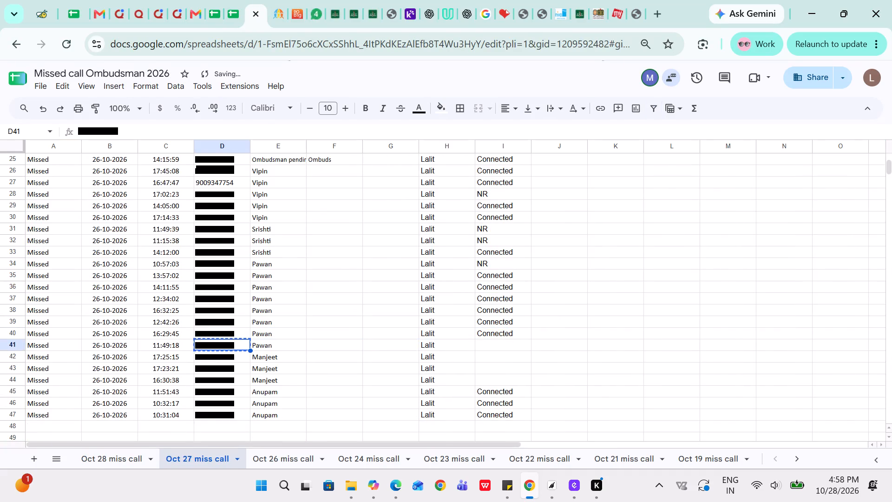
{"action": "left_click", "coordinate": [279, 0]}
{"action": "scroll", "coordinate": [192, 174], "scroll_direction": "up", "scroll_amount": 4}
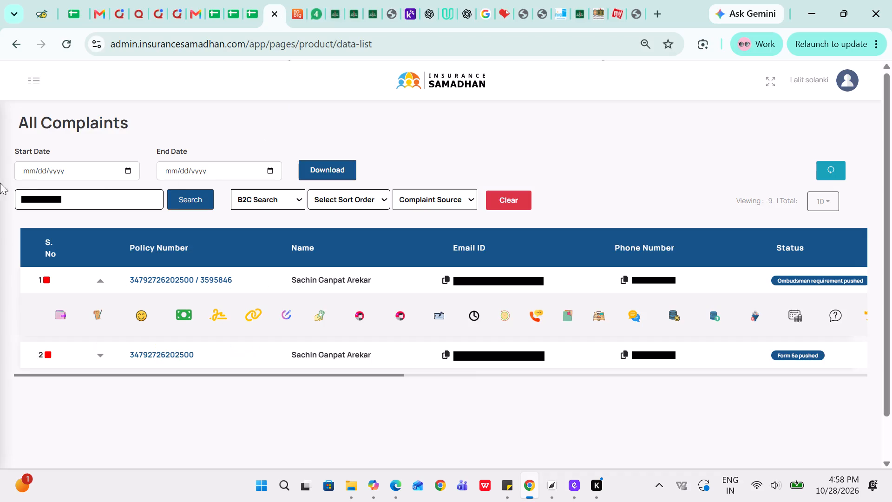
{"action": "left_click_drag", "start_coordinate": [84, 196], "coordinate": [0, 217]}
{"action": "key", "text": "ctrl+v"}
{"action": "left_click", "coordinate": [164, 203]}
{"action": "left_click", "coordinate": [187, 207]}
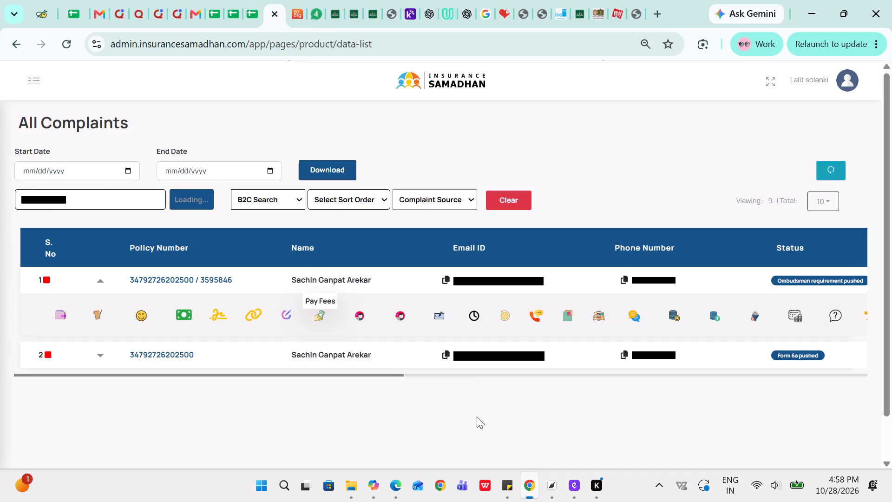
{"action": "left_click", "coordinate": [514, 428]}
{"action": "left_click", "coordinate": [583, 282]}
{"action": "left_click", "coordinate": [637, 312]}
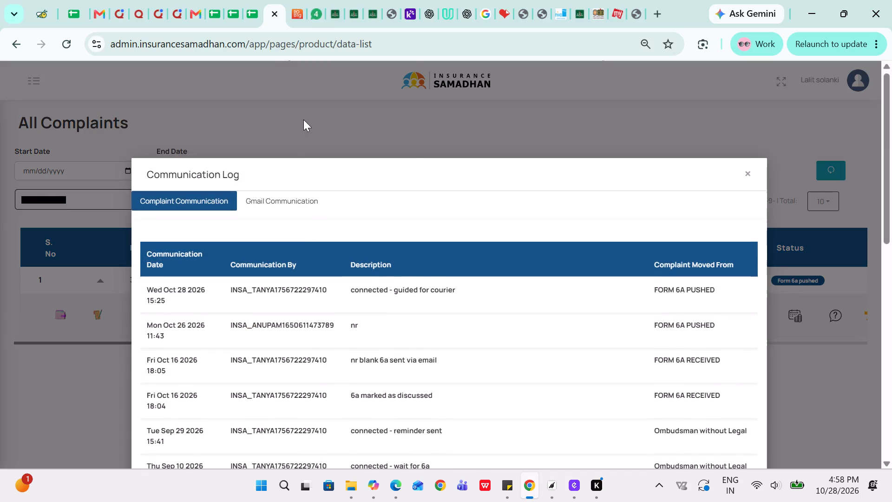
Mark row 41 as Connected in column I of the Oct 27 missed-call sheet.
{"action": "left_click", "coordinate": [245, 0]}
{"action": "key", "text": "Right"}
{"action": "key", "text": "Right"}
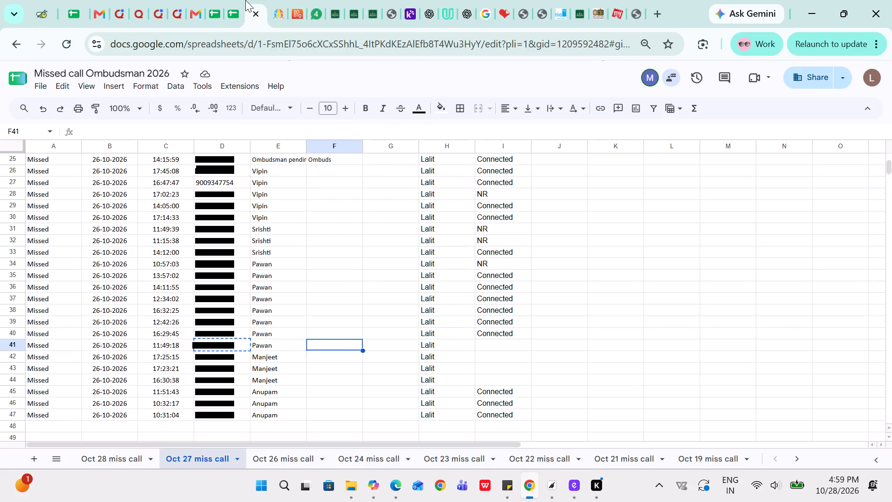
{"action": "key", "text": "Right"}
{"action": "key", "text": "Right"}
{"action": "key", "text": "Right"}
{"action": "type", "text": "Connected"}
{"action": "key", "text": "Return"}
Copy row 42's phone number, search for it in All Complaints and review the complaint's communication log.
{"action": "key", "text": "Left"}
{"action": "key", "text": "Left"}
{"action": "key", "text": "Left"}
{"action": "key", "text": "Left"}
{"action": "key", "text": "Left"}
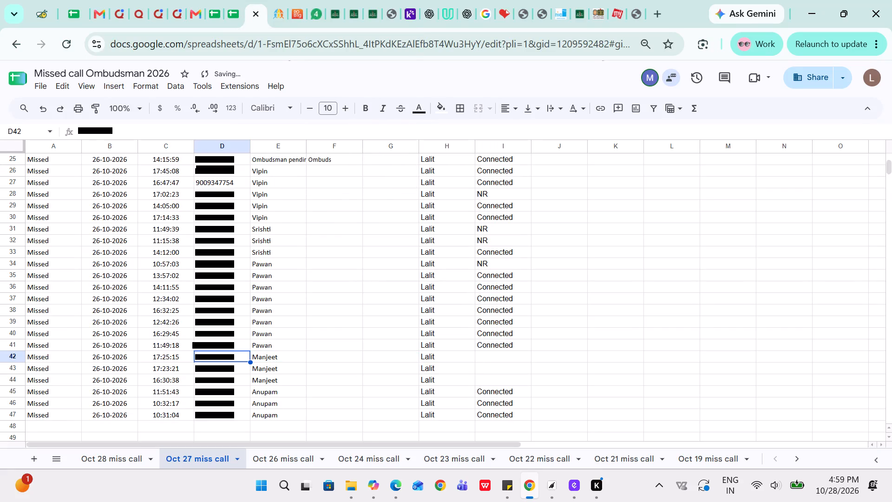
{"action": "key", "text": "ctrl+c"}
{"action": "left_click", "coordinate": [272, 0]}
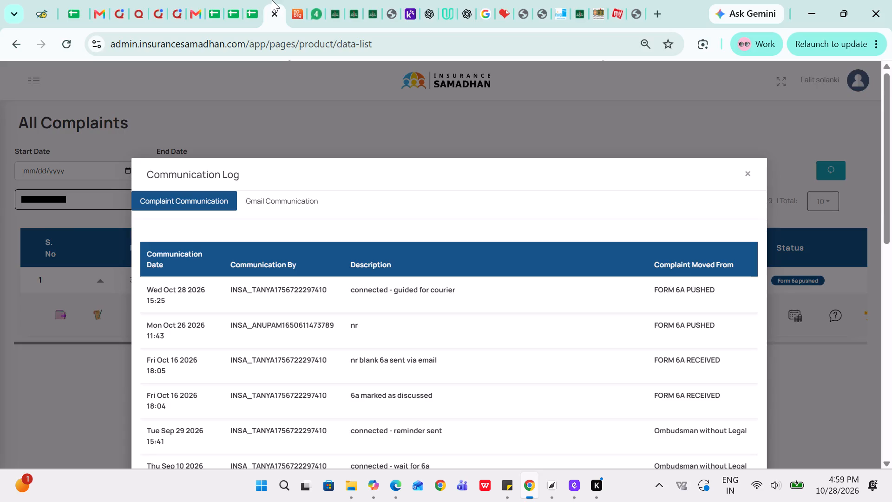
{"action": "scroll", "coordinate": [253, 45], "scroll_direction": "up", "scroll_amount": 4}
{"action": "left_click", "coordinate": [10, 211]}
{"action": "left_click_drag", "start_coordinate": [84, 192], "coordinate": [0, 202]}
{"action": "key", "text": "ctrl+v"}
{"action": "left_click", "coordinate": [181, 200]}
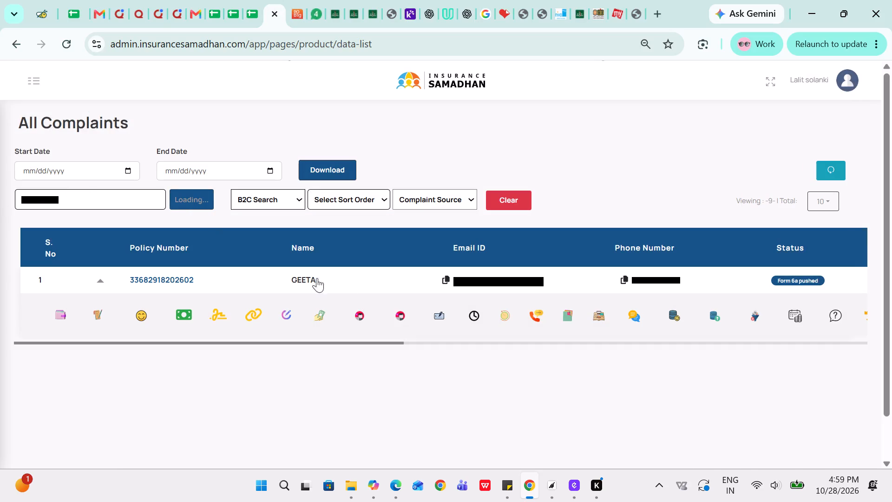
{"action": "left_click", "coordinate": [586, 282]}
{"action": "left_click", "coordinate": [631, 323]}
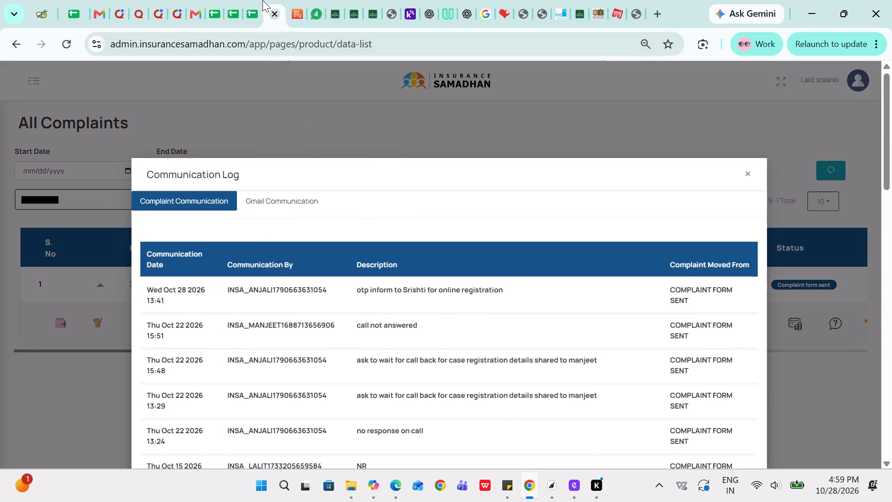
Mark row 42 as Connected in column I of the Oct 27 missed-call sheet.
{"action": "left_click", "coordinate": [249, 0]}
{"action": "key", "text": "Right"}
{"action": "key", "text": "Right"}
{"action": "key", "text": "Right"}
{"action": "key", "text": "Right"}
{"action": "key", "text": "Right"}
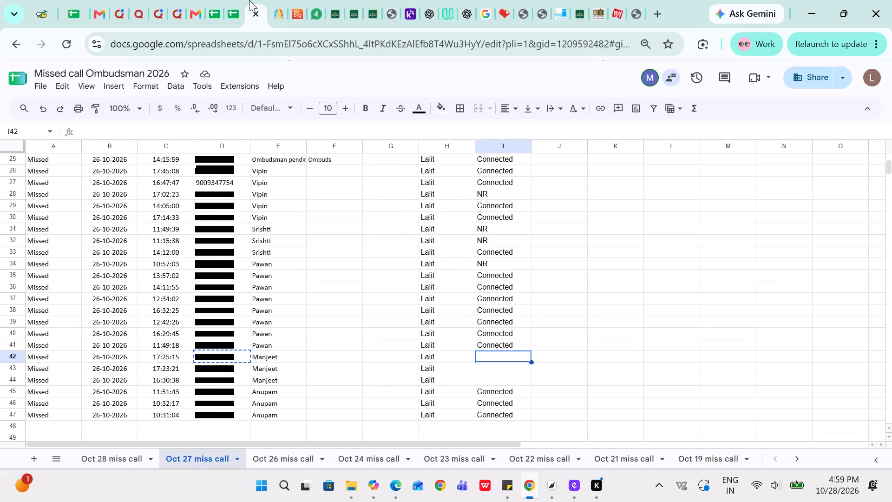
{"action": "type", "text": "Connected"}
{"action": "key", "text": "Return"}
Copy row 43's phone number, search for it in All Complaints and review the first complaint's communication log.
{"action": "key", "text": "Left"}
{"action": "key", "text": "Left"}
{"action": "key", "text": "Left"}
{"action": "key", "text": "Left"}
{"action": "key", "text": "Left"}
{"action": "key", "text": "ctrl+c"}
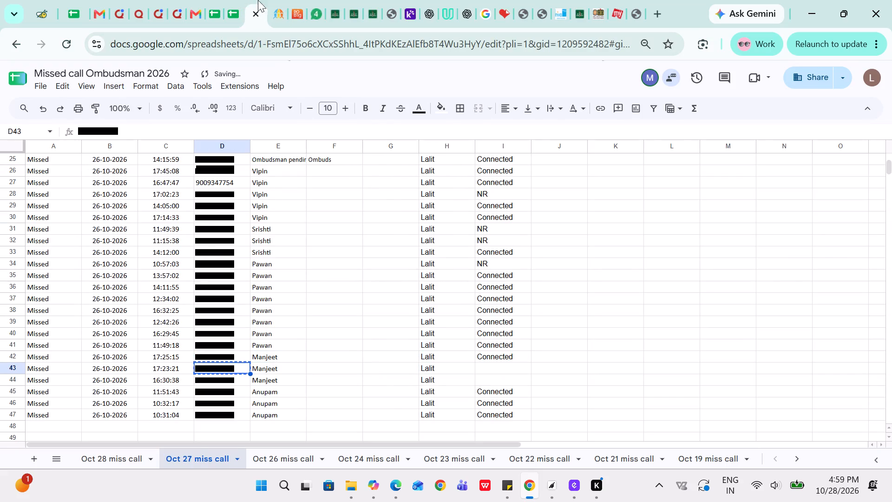
{"action": "left_click", "coordinate": [276, 0]}
{"action": "scroll", "coordinate": [206, 139], "scroll_direction": "up", "scroll_amount": 3}
{"action": "left_click", "coordinate": [4, 189]}
{"action": "left_click_drag", "start_coordinate": [72, 197], "coordinate": [0, 215]}
{"action": "key", "text": "ctrl+v"}
{"action": "left_click_drag", "start_coordinate": [156, 212], "coordinate": [164, 213]}
{"action": "left_click", "coordinate": [193, 204]}
{"action": "left_click", "coordinate": [461, 406]}
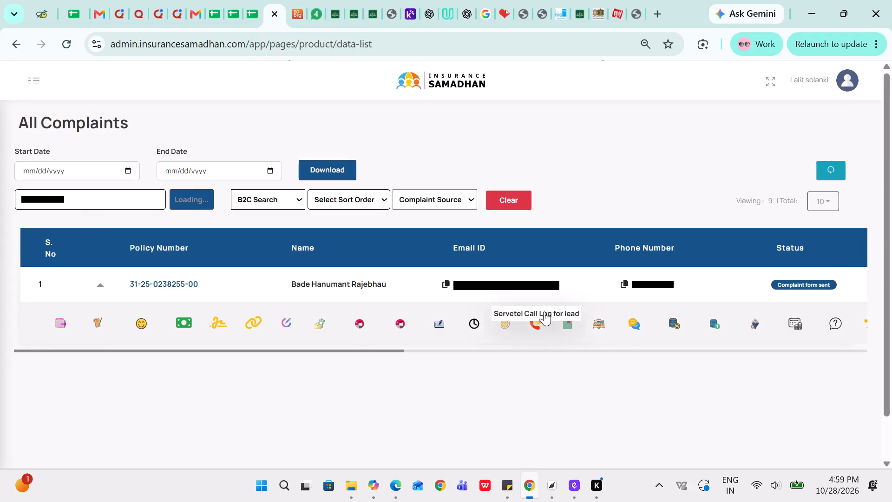
{"action": "left_click", "coordinate": [641, 277]}
{"action": "left_click", "coordinate": [636, 314]}
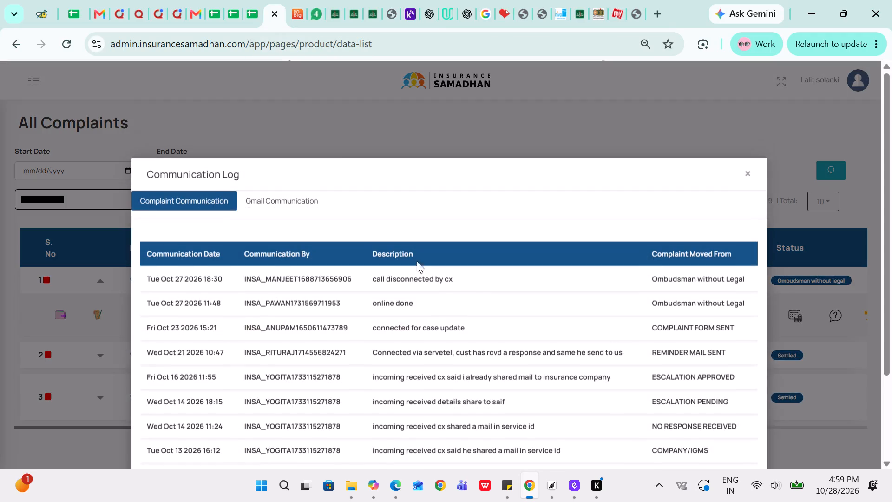
{"action": "left_click", "coordinate": [323, 115]}
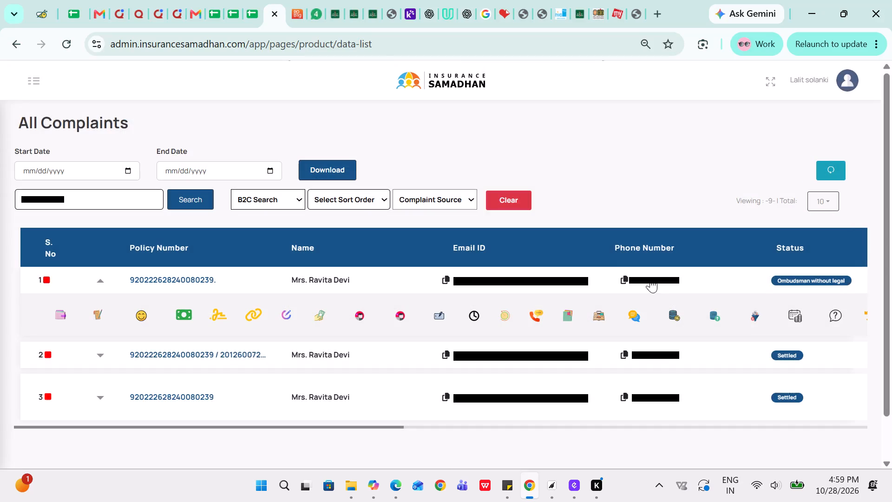
Copy the customer's phone number from the first complaint and call it with the Smartflo dialer.
{"action": "left_click", "coordinate": [623, 279]}
{"action": "left_click", "coordinate": [294, 0]}
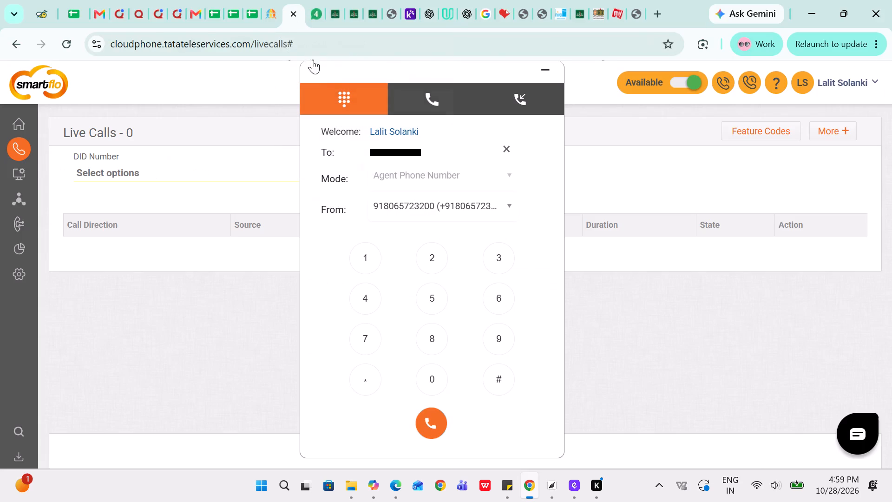
{"action": "double_click", "coordinate": [400, 152]}
{"action": "key", "text": "ctrl+v"}
{"action": "left_click", "coordinate": [426, 424]}
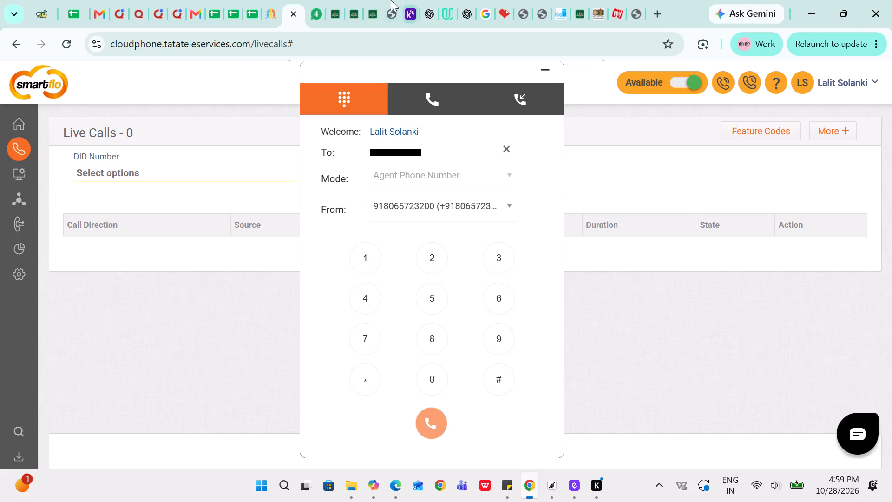
Open the complaint with status Ombudsman without legal in the Insurance Samadhan admin and show its Ombudsman section.
{"action": "left_click", "coordinate": [267, 0]}
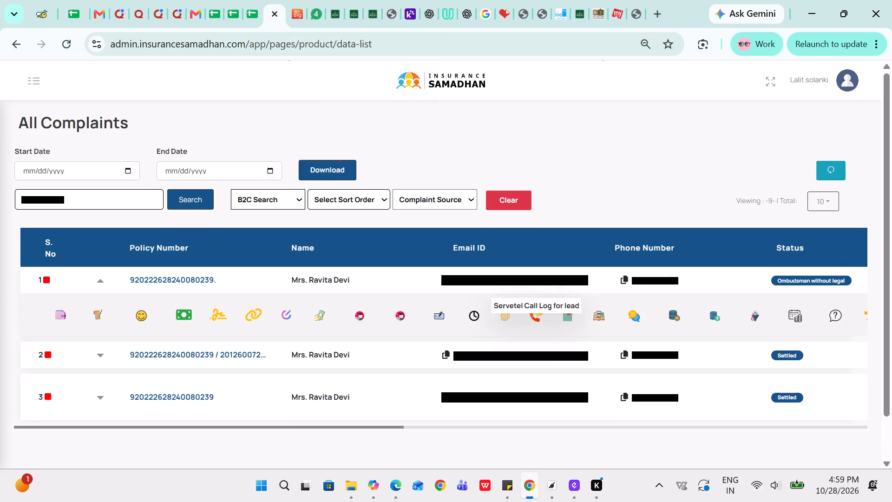
{"action": "left_click", "coordinate": [198, 279]}
{"action": "left_click", "coordinate": [232, 170]}
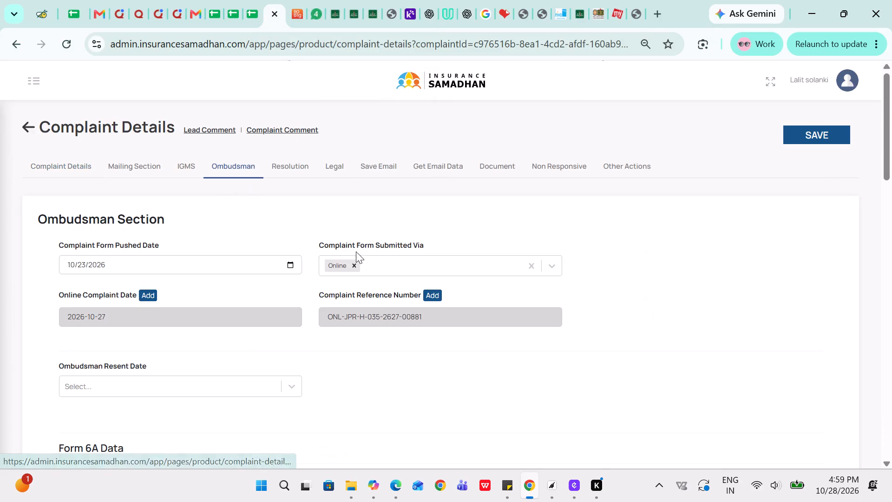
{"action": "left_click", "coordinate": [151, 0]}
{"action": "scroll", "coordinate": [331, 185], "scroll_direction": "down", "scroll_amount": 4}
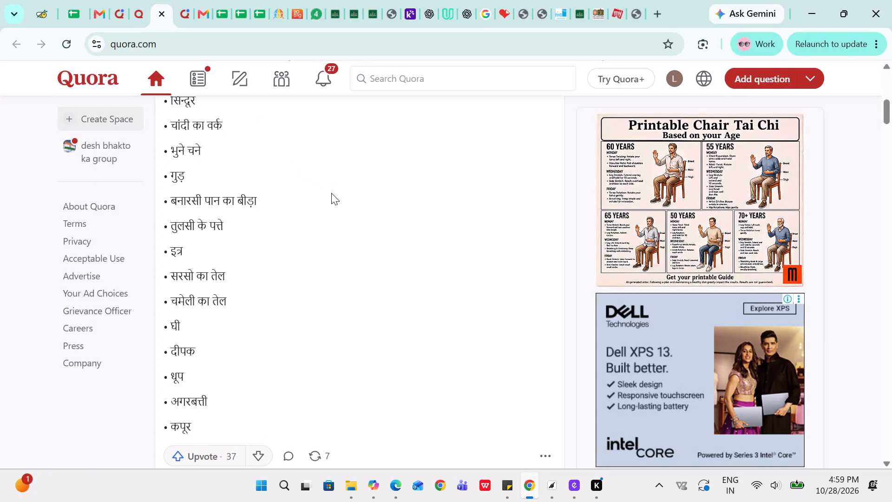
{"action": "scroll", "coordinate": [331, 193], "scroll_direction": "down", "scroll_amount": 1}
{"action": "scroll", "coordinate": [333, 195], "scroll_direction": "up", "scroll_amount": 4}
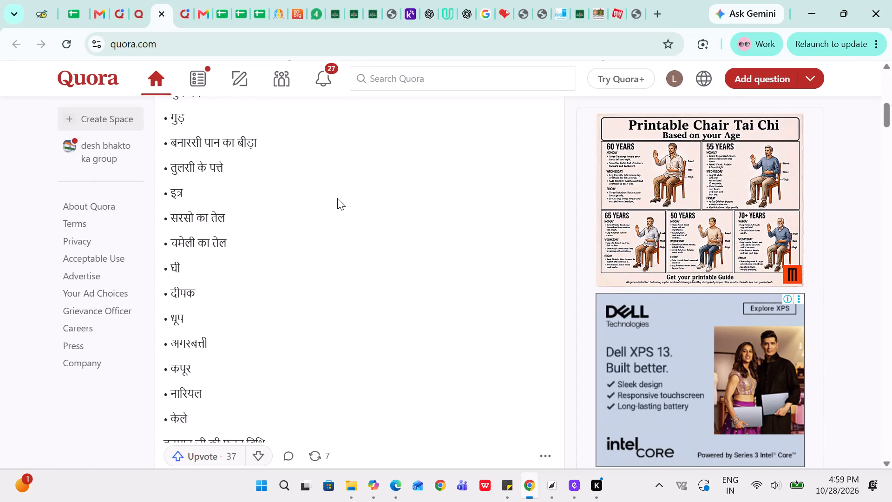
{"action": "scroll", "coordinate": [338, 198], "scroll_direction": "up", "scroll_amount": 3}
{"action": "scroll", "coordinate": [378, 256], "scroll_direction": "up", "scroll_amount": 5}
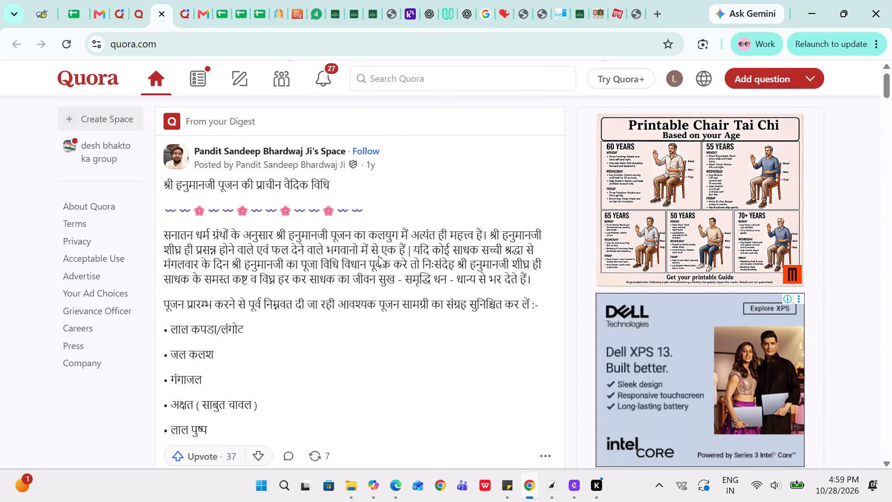
Return to the open complaint and examine the customer's email, online complaint date and complaint reference number.
{"action": "left_click", "coordinate": [274, 0]}
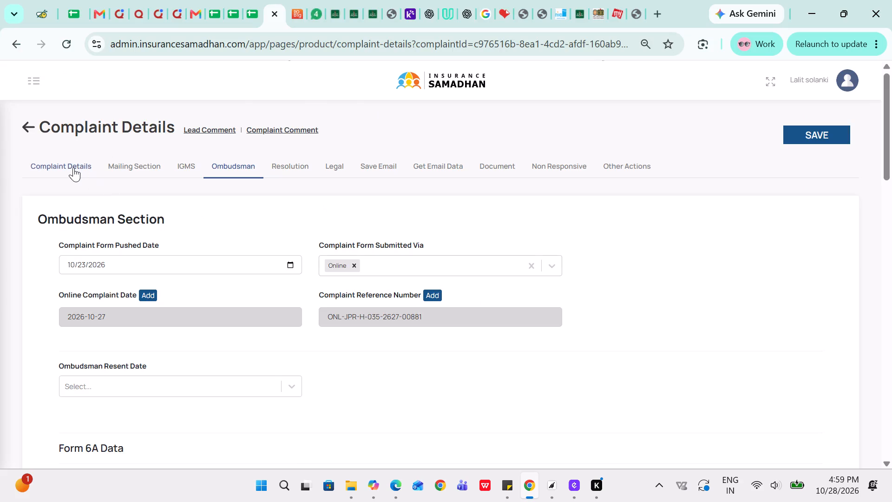
{"action": "left_click", "coordinate": [73, 167]}
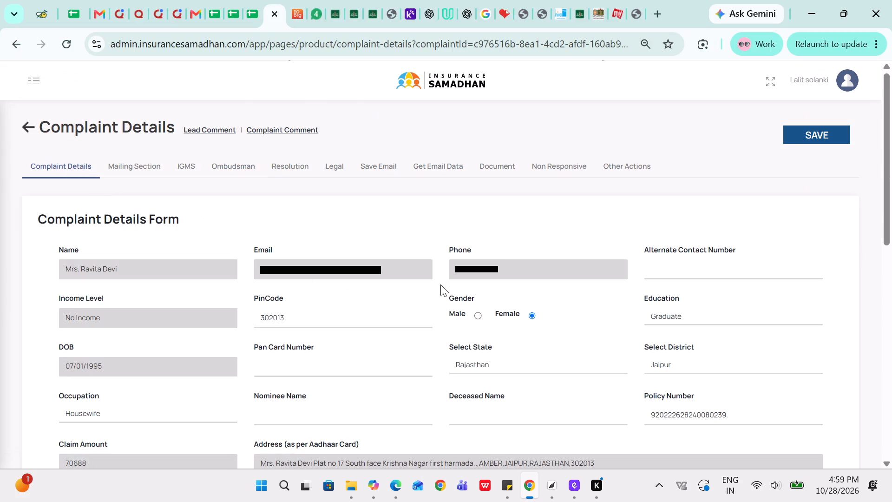
{"action": "left_click_drag", "start_coordinate": [410, 273], "coordinate": [107, 273]}
{"action": "left_click", "coordinate": [300, 253]}
{"action": "left_click", "coordinate": [236, 169]}
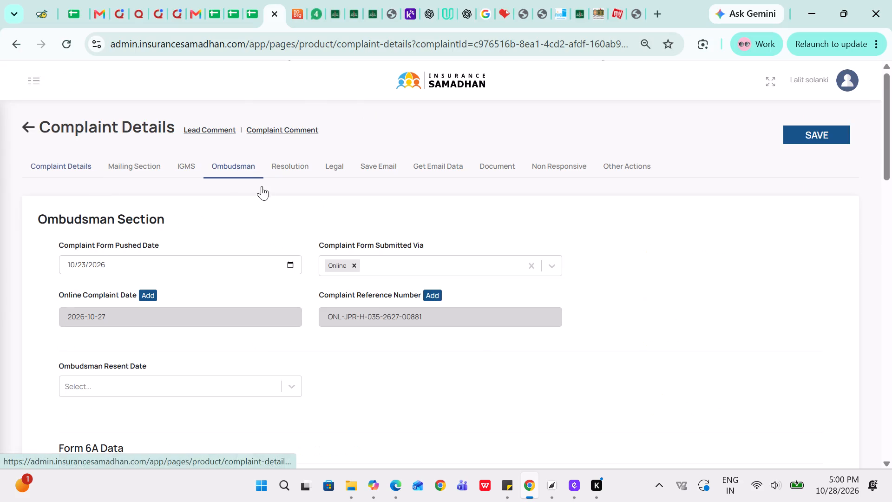
{"action": "left_click_drag", "start_coordinate": [466, 320], "coordinate": [167, 313]}
{"action": "left_click", "coordinate": [403, 326]}
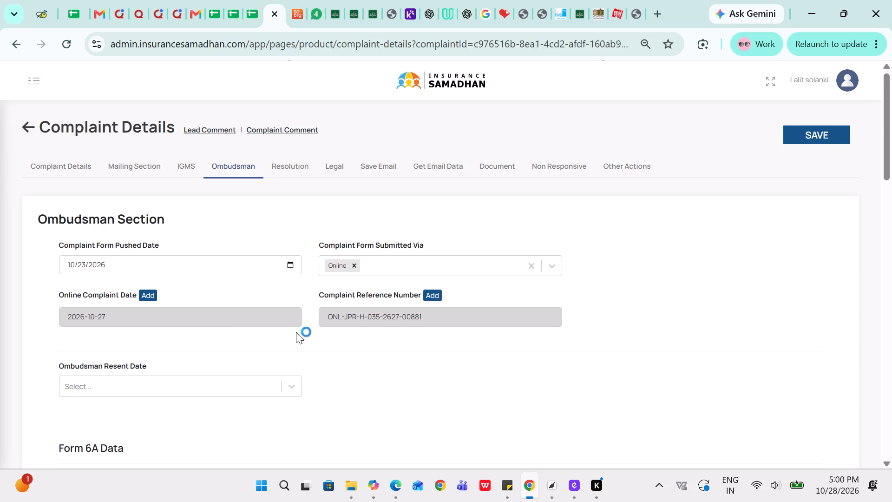
{"action": "left_click_drag", "start_coordinate": [159, 314], "coordinate": [158, 314]}
{"action": "left_click_drag", "start_coordinate": [158, 314], "coordinate": [10, 314]}
{"action": "left_click_drag", "start_coordinate": [450, 324], "coordinate": [265, 328]}
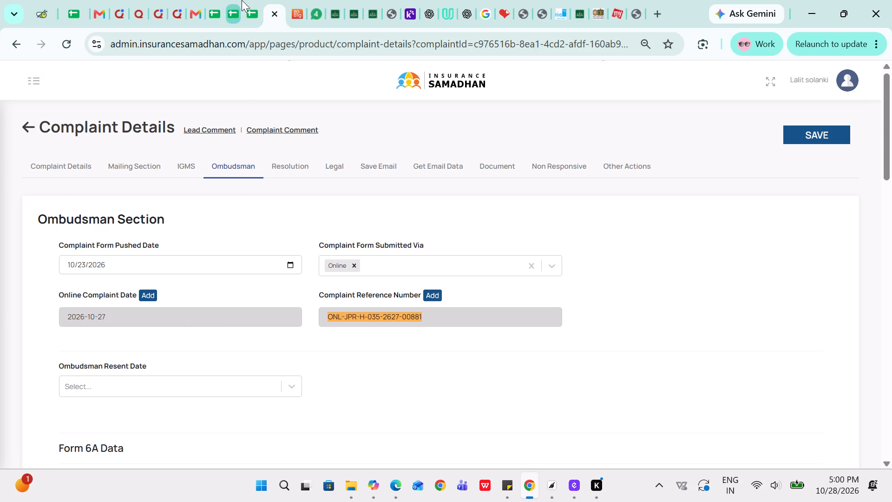
Record the call outcome for row 43 in column I of the Oct 27 missed-call sheet as Connected.
{"action": "left_click", "coordinate": [243, 0]}
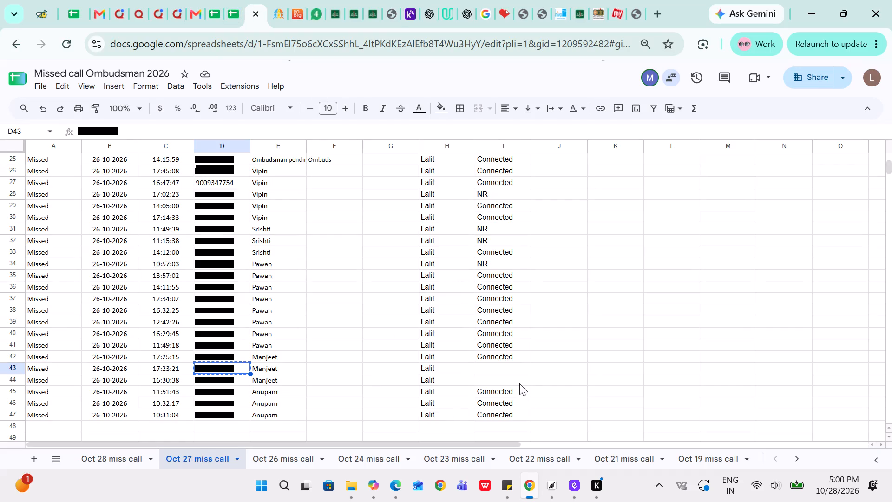
{"action": "key", "text": "Right"}
{"action": "key", "text": "Right"}
{"action": "key", "text": "Right"}
{"action": "key", "text": "Right"}
{"action": "key", "text": "Right"}
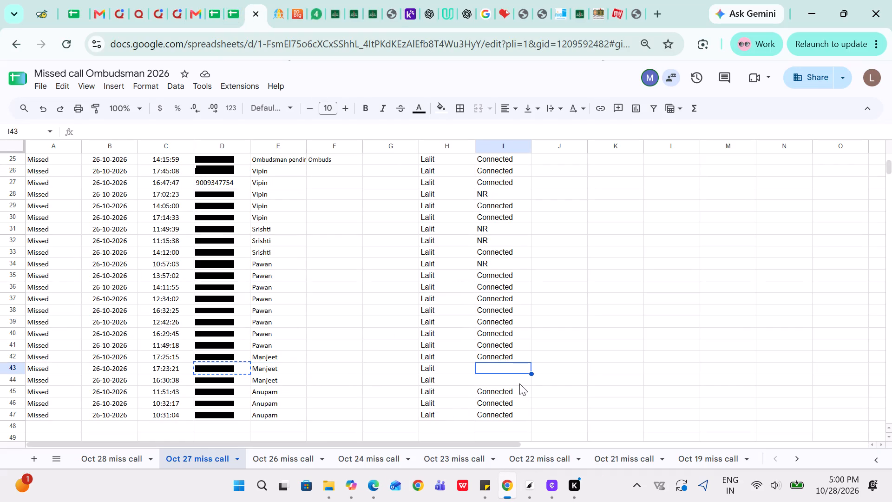
{"action": "type", "text": "Connected"}
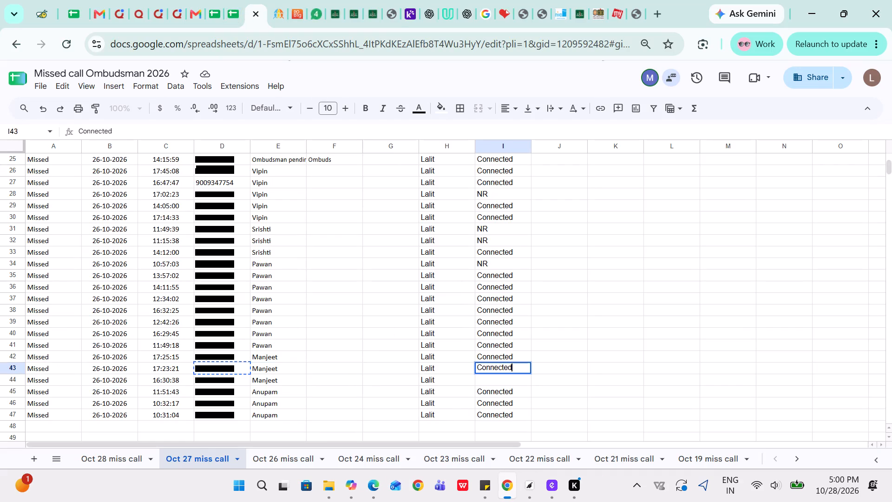
{"action": "key", "text": "Return"}
Copy row 44's phone number from the missed-call sheet.
{"action": "key", "text": "Left"}
{"action": "key", "text": "Left"}
{"action": "key", "text": "Left"}
{"action": "key", "text": "Left"}
{"action": "key", "text": "Left"}
{"action": "key", "text": "ctrl+c"}
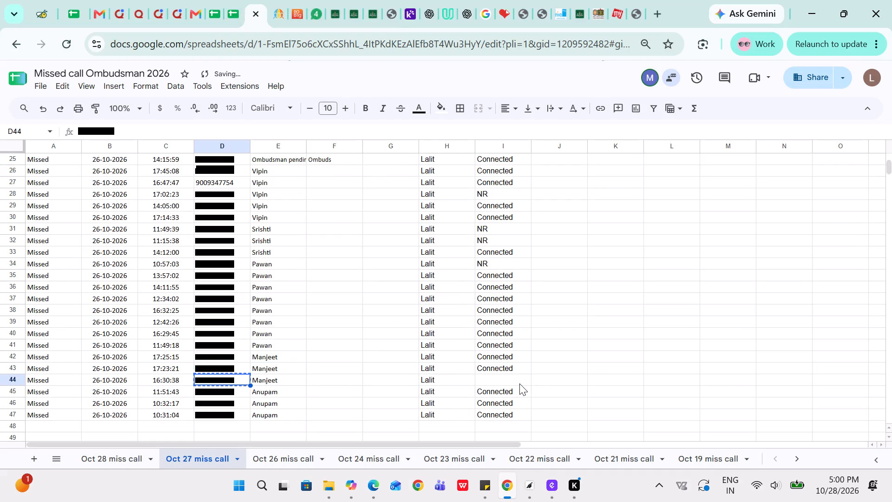
Return to the open complaint in the Insurance Samadhan admin and review the latest entries of its communication log.
{"action": "left_click", "coordinate": [277, 0]}
{"action": "left_click", "coordinate": [293, 125]}
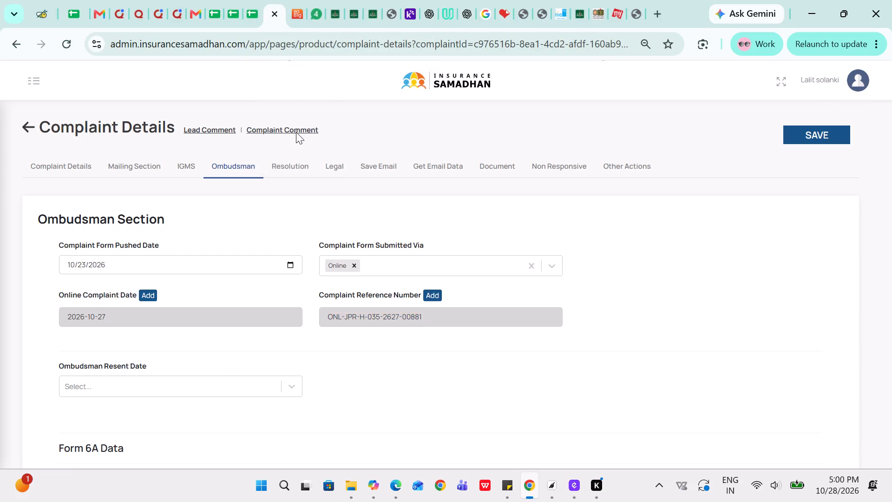
{"action": "left_click_drag", "start_coordinate": [467, 287], "coordinate": [375, 290]}
{"action": "left_click", "coordinate": [452, 290]}
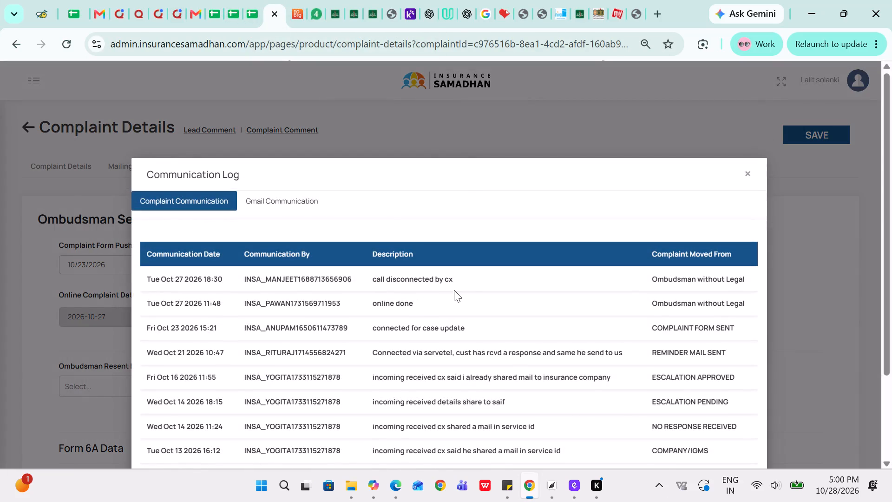
{"action": "left_click_drag", "start_coordinate": [426, 308], "coordinate": [349, 306]}
{"action": "left_click", "coordinate": [441, 311]}
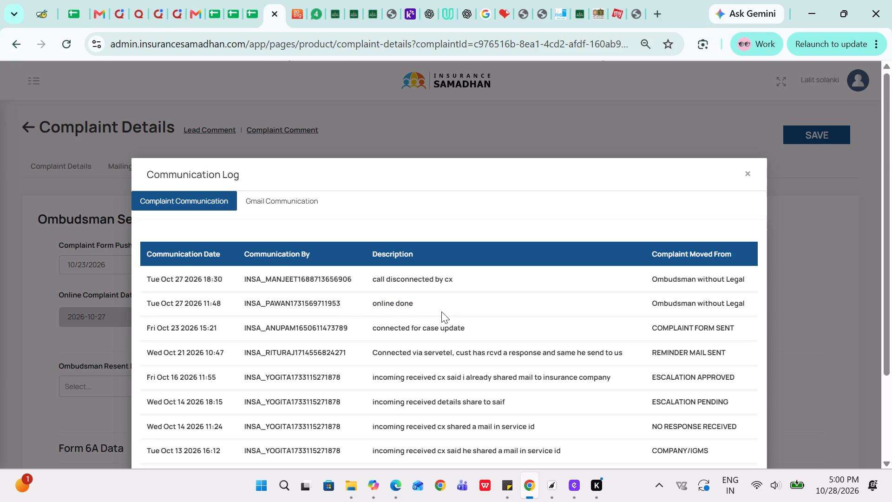
{"action": "left_click_drag", "start_coordinate": [437, 311], "coordinate": [384, 311]}
{"action": "left_click", "coordinate": [467, 311]}
{"action": "left_click_drag", "start_coordinate": [477, 325], "coordinate": [329, 329]}
{"action": "left_click", "coordinate": [444, 325]}
Add the comment "wait for response." to the complaint's communication log, save it and close the log.
{"action": "scroll", "coordinate": [400, 335], "scroll_direction": "down", "scroll_amount": 9}
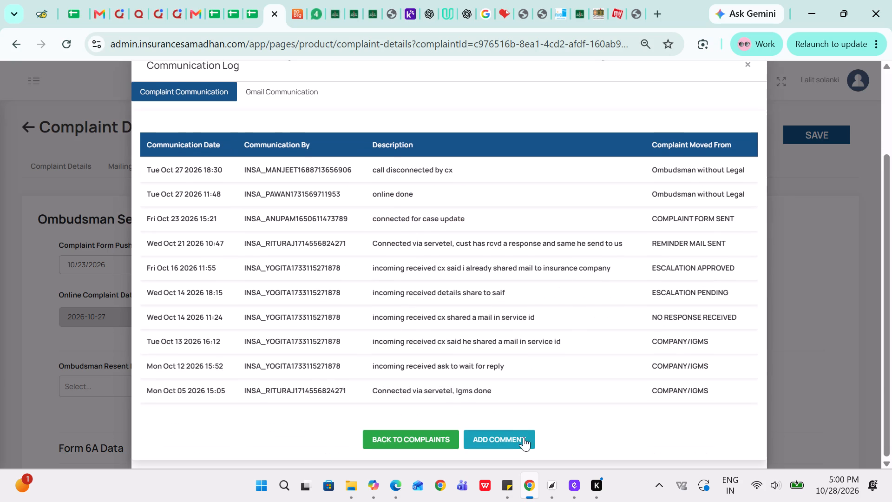
{"action": "left_click", "coordinate": [530, 440]}
{"action": "left_click", "coordinate": [544, 324]}
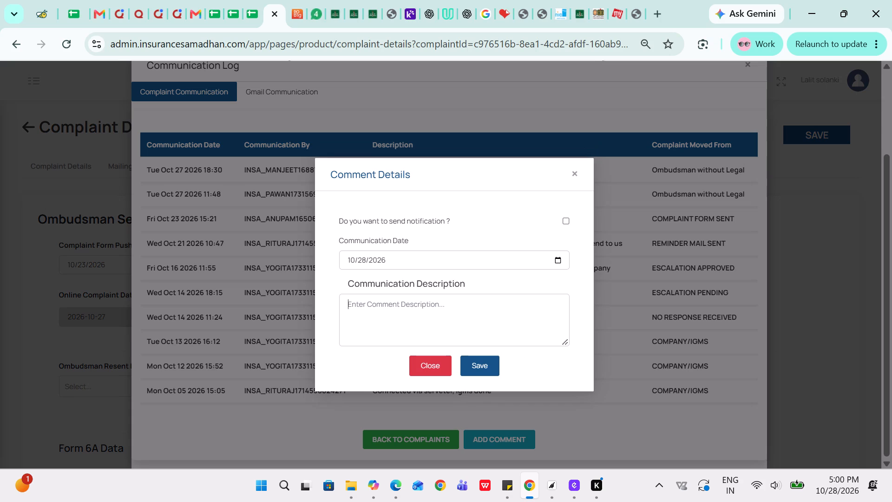
{"action": "type", "text": "wait for"}
{"action": "key", "text": "space"}
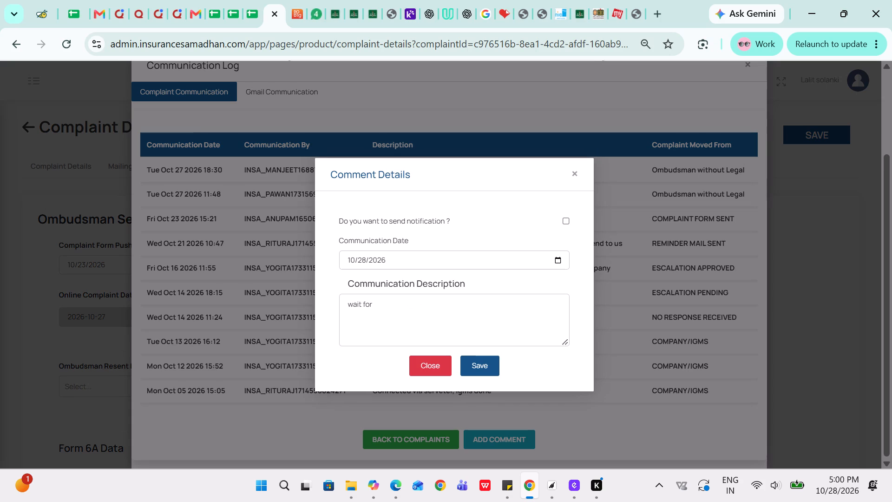
{"action": "type", "text": "response."}
{"action": "left_click", "coordinate": [485, 368]}
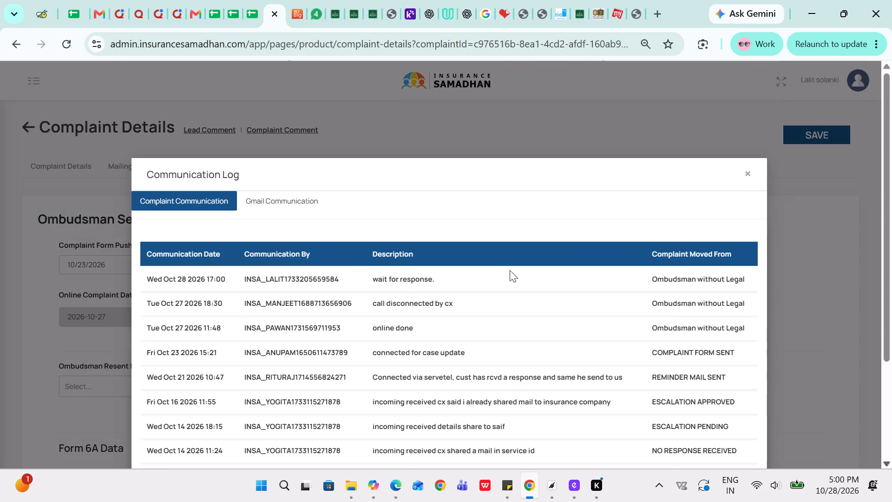
{"action": "left_click", "coordinate": [207, 114]}
Copy row 44's phone number from the missed-call sheet again and search for it in All Complaints.
{"action": "left_click", "coordinate": [254, 0]}
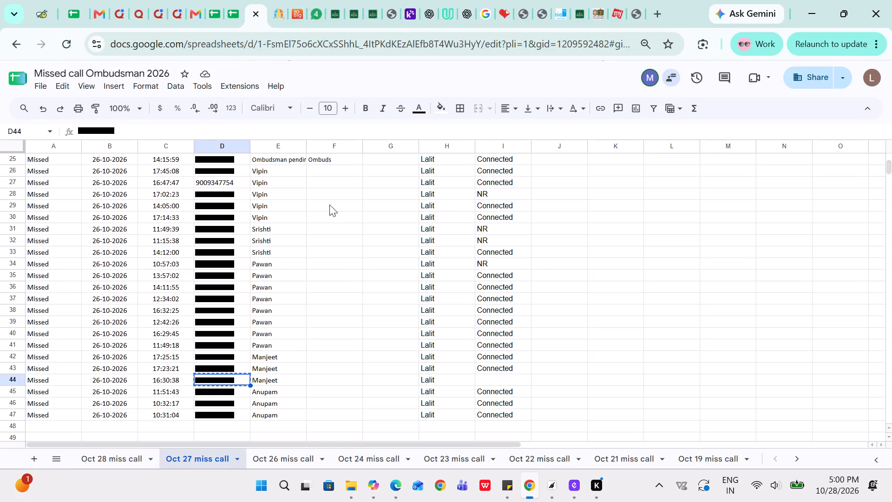
{"action": "key", "text": "ctrl+c"}
{"action": "left_click", "coordinate": [279, 0]}
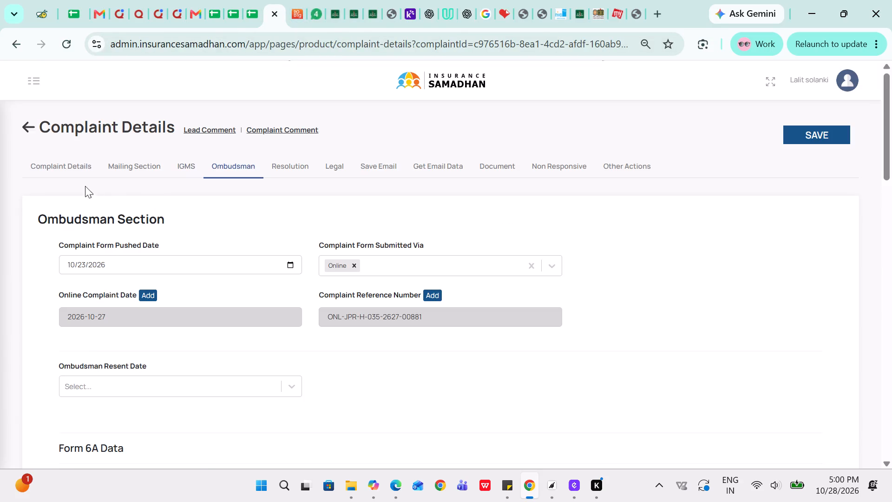
{"action": "left_click", "coordinate": [26, 124]}
{"action": "left_click_drag", "start_coordinate": [100, 192], "coordinate": [0, 239]}
{"action": "key", "text": "ctrl+v"}
{"action": "left_click", "coordinate": [200, 196]}
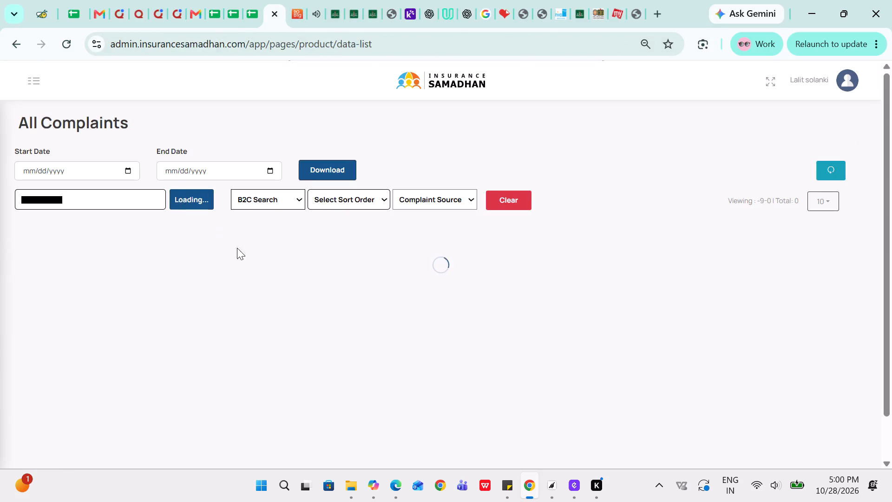
Open the communication log of the complaint found for row 44 and review its most recent entry.
{"action": "left_click", "coordinate": [615, 399]}
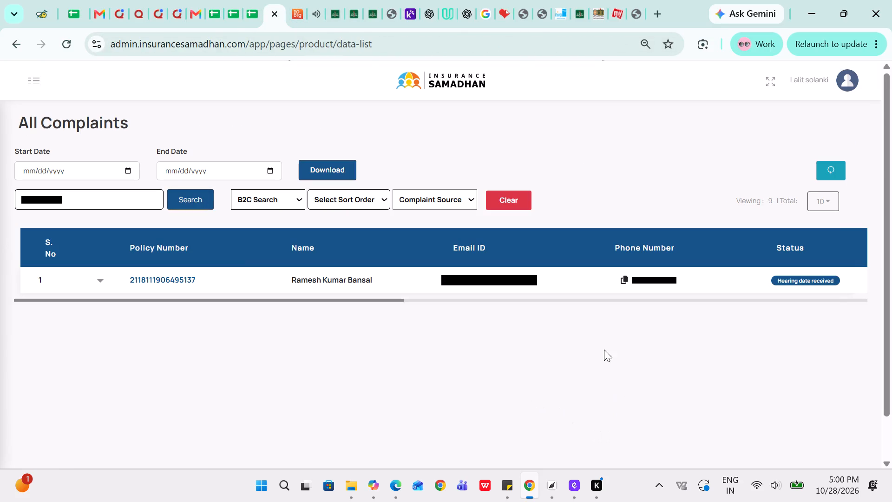
{"action": "left_click", "coordinate": [578, 285]}
{"action": "left_click", "coordinate": [636, 326]}
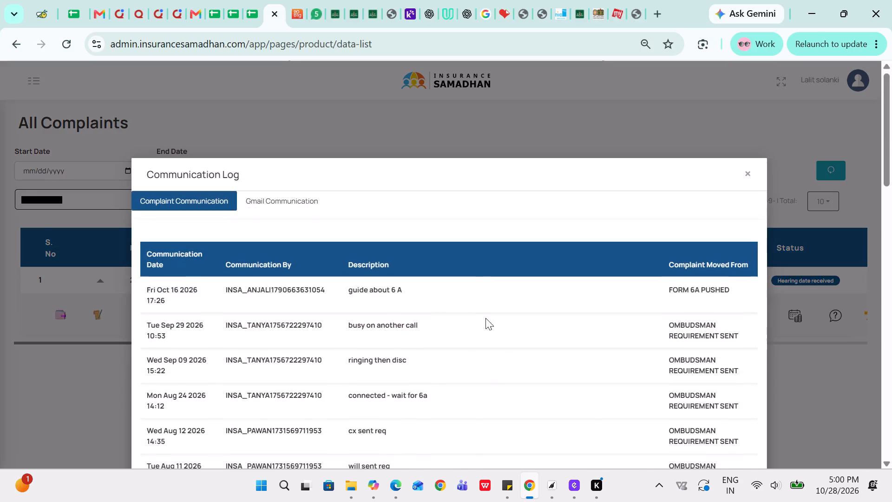
{"action": "left_click_drag", "start_coordinate": [402, 288], "coordinate": [327, 288]}
{"action": "left_click", "coordinate": [412, 297]}
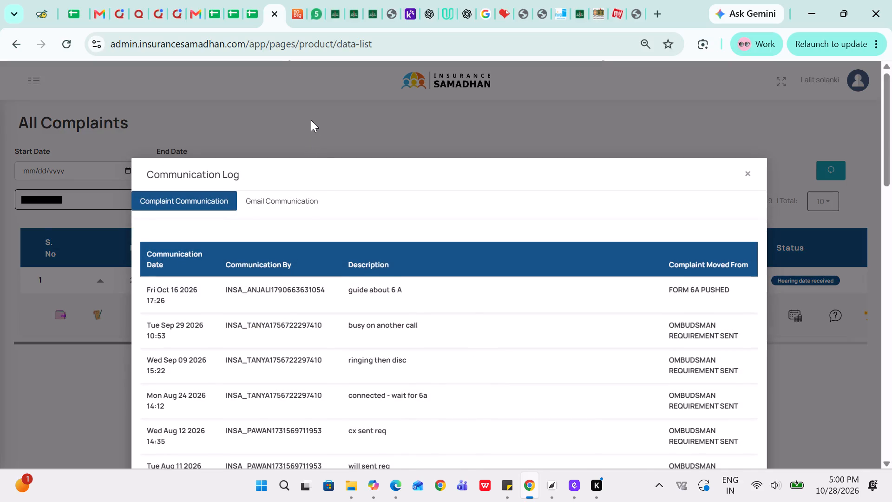
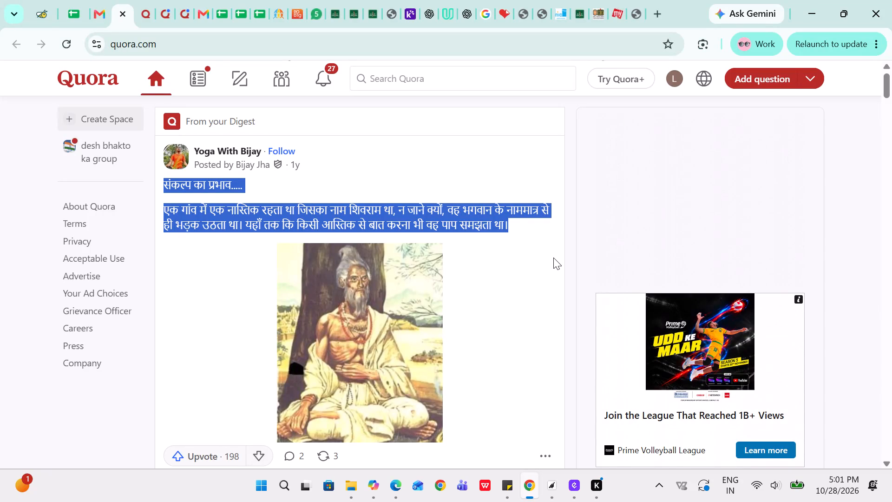
Read the opening paragraphs of the Hindi story "संकल्प का प्रभाव" in the Quora home feed.
{"action": "left_click", "coordinate": [515, 264]}
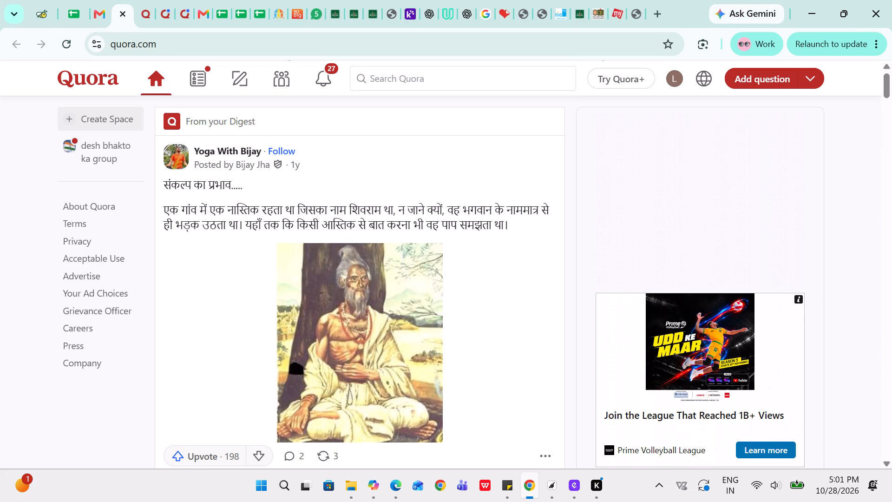
{"action": "scroll", "coordinate": [461, 222], "scroll_direction": "down", "scroll_amount": 1}
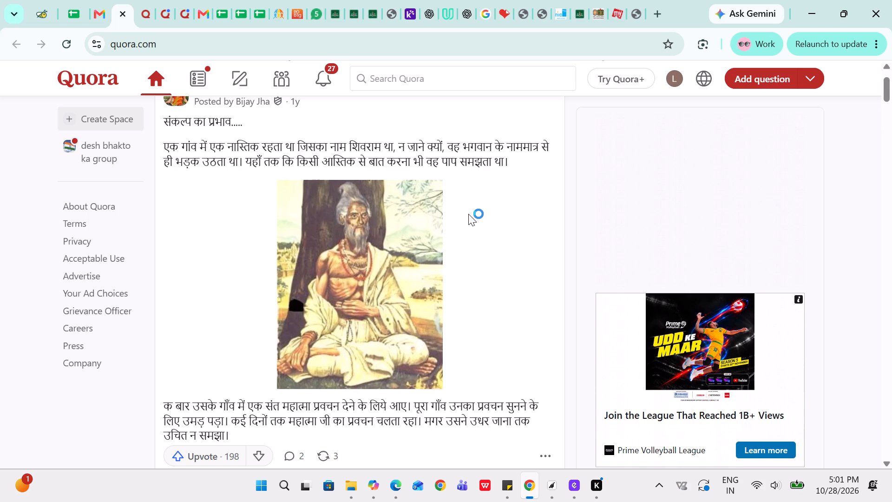
{"action": "left_click_drag", "start_coordinate": [257, 160], "coordinate": [369, 152]}
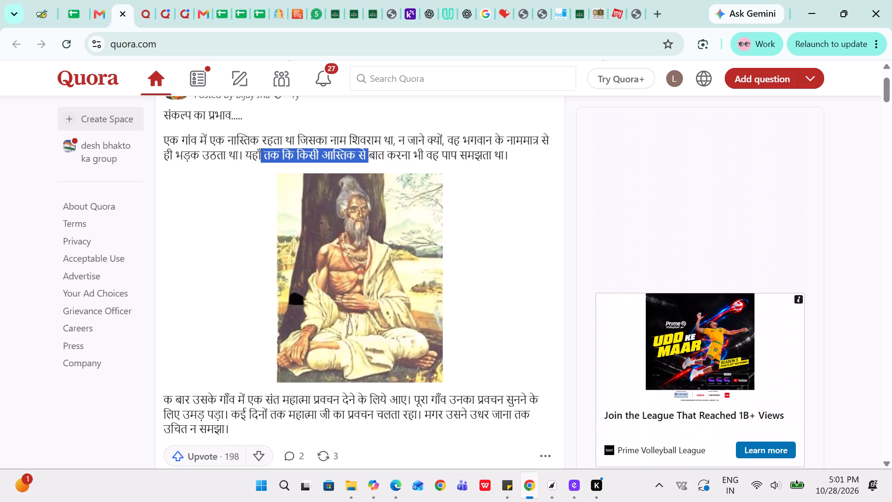
{"action": "left_click", "coordinate": [433, 164]}
{"action": "left_click_drag", "start_coordinate": [525, 160], "coordinate": [424, 166]}
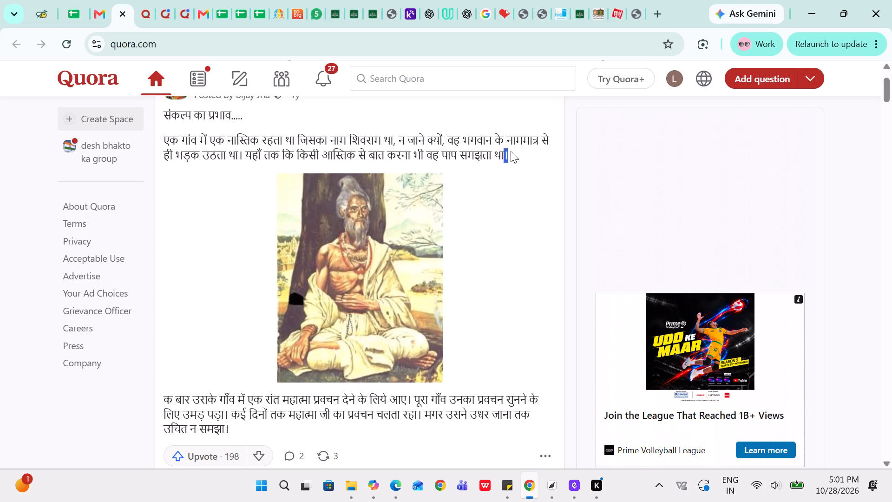
{"action": "left_click", "coordinate": [511, 151]}
{"action": "scroll", "coordinate": [474, 144], "scroll_direction": "down", "scroll_amount": 2}
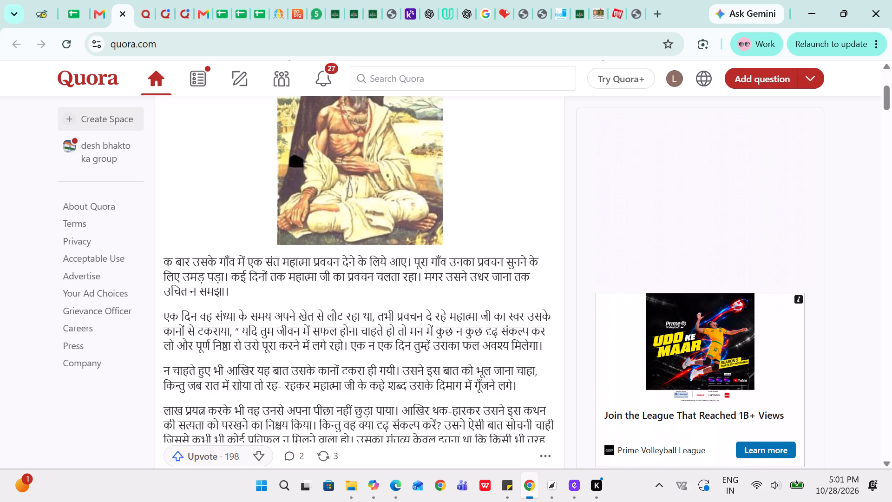
{"action": "scroll", "coordinate": [458, 264], "scroll_direction": "up", "scroll_amount": 3}
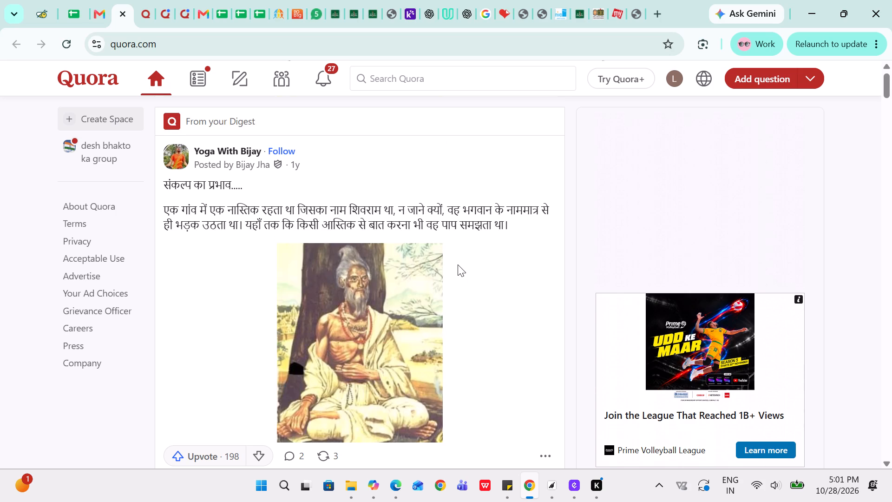
{"action": "scroll", "coordinate": [458, 264], "scroll_direction": "down", "scroll_amount": 4}
{"action": "left_click_drag", "start_coordinate": [225, 192], "coordinate": [309, 193]}
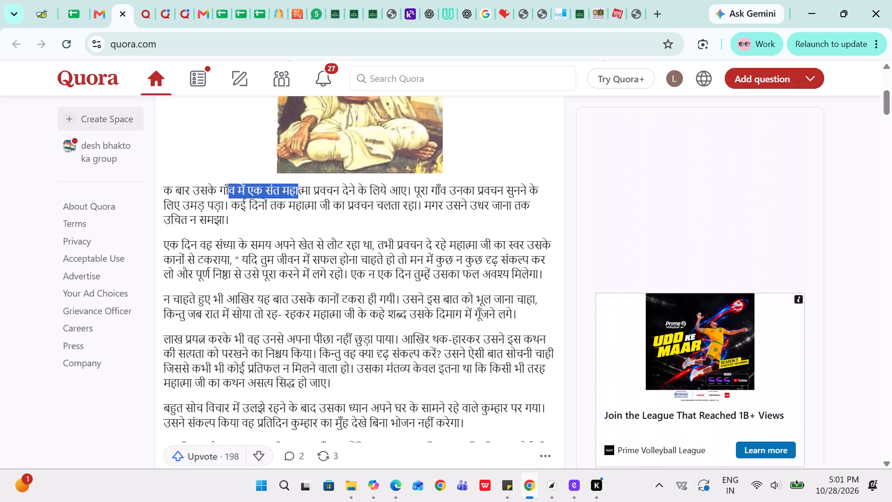
{"action": "left_click", "coordinate": [408, 193]}
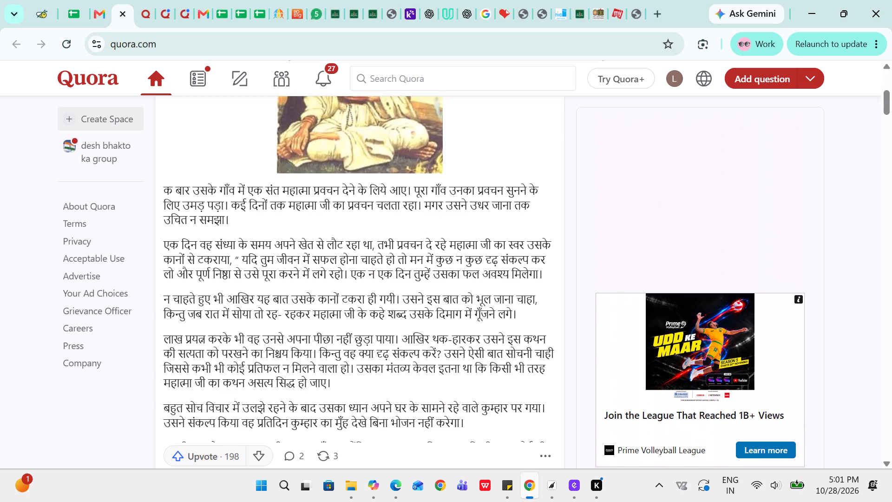
{"action": "scroll", "coordinate": [446, 194], "scroll_direction": "down", "scroll_amount": 1}
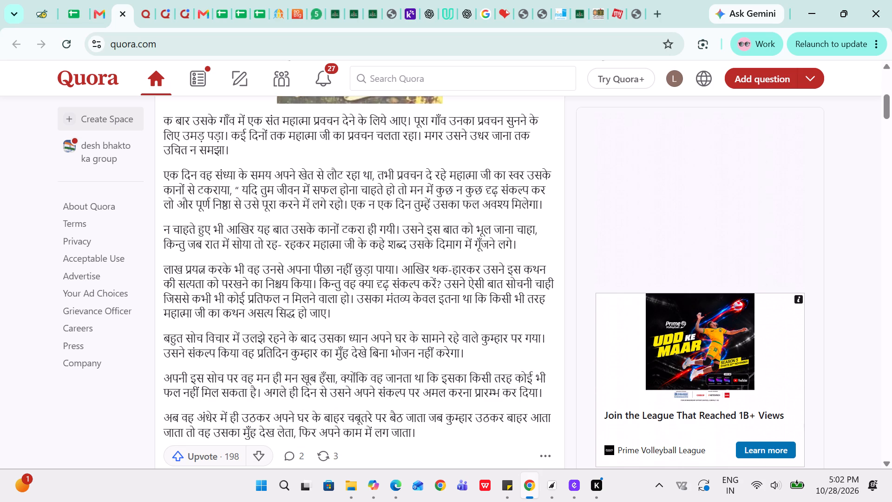
{"action": "left_click_drag", "start_coordinate": [421, 116], "coordinate": [473, 130]}
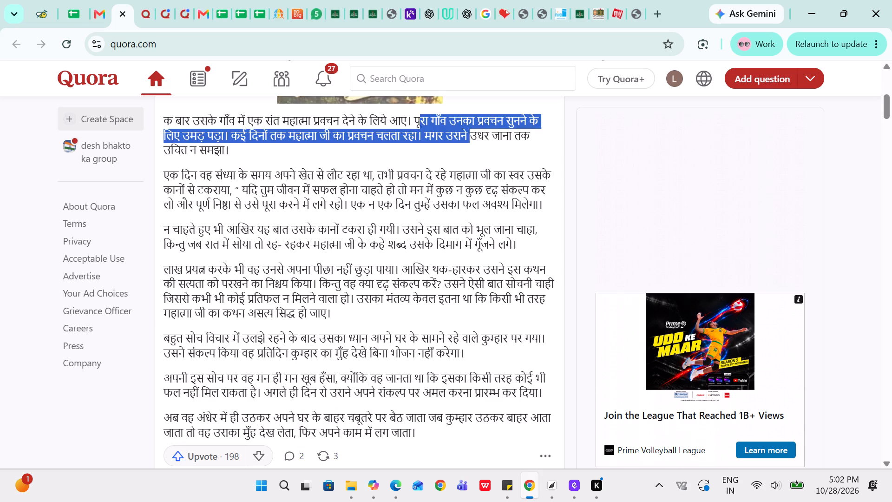
{"action": "left_click", "coordinate": [514, 131]}
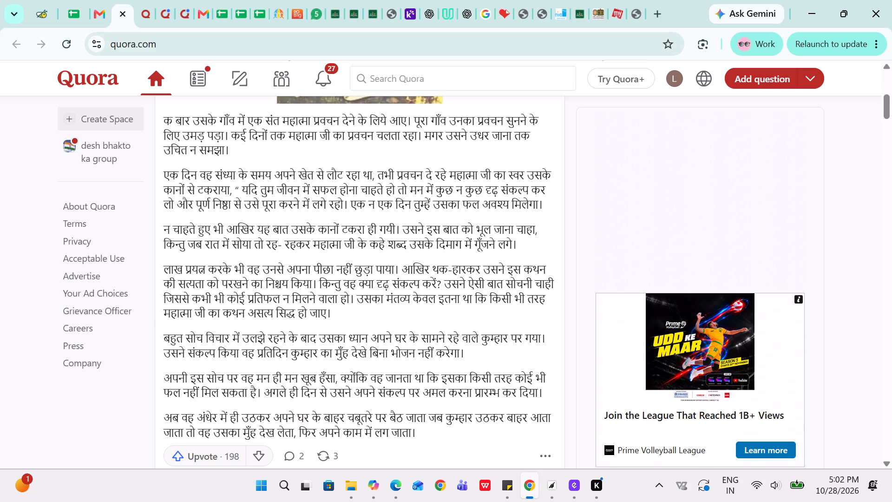
{"action": "left_click_drag", "start_coordinate": [233, 133], "coordinate": [272, 135]}
{"action": "left_click", "coordinate": [333, 135]}
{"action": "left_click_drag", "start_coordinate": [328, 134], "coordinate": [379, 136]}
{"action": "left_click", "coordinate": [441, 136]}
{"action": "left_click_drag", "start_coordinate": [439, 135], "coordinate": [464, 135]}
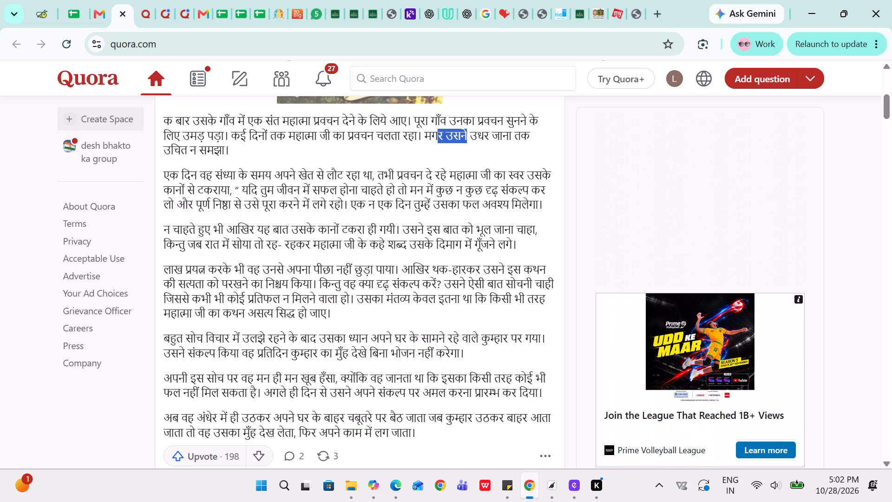
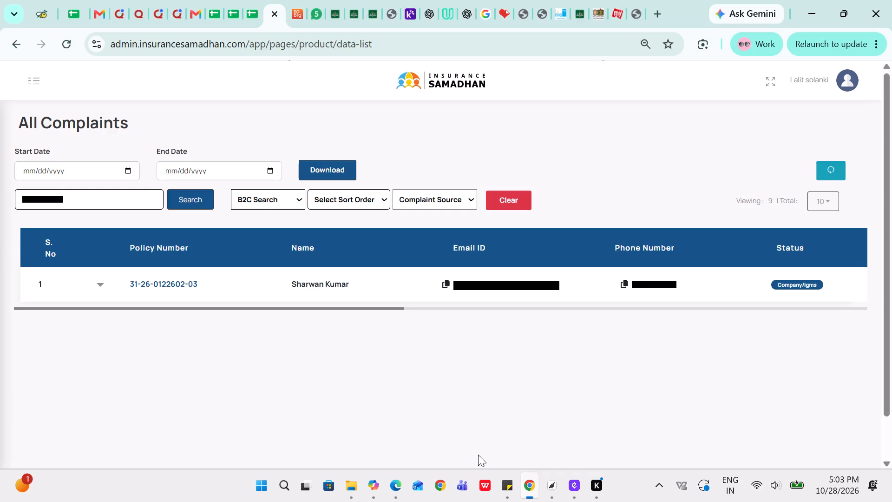
Copy the policy number, name, email ID and phone number of the complaint found in All Complaints.
{"action": "left_click", "coordinate": [524, 399]}
{"action": "left_click_drag", "start_coordinate": [125, 285], "coordinate": [726, 278]}
{"action": "key", "text": "ctrl+c"}
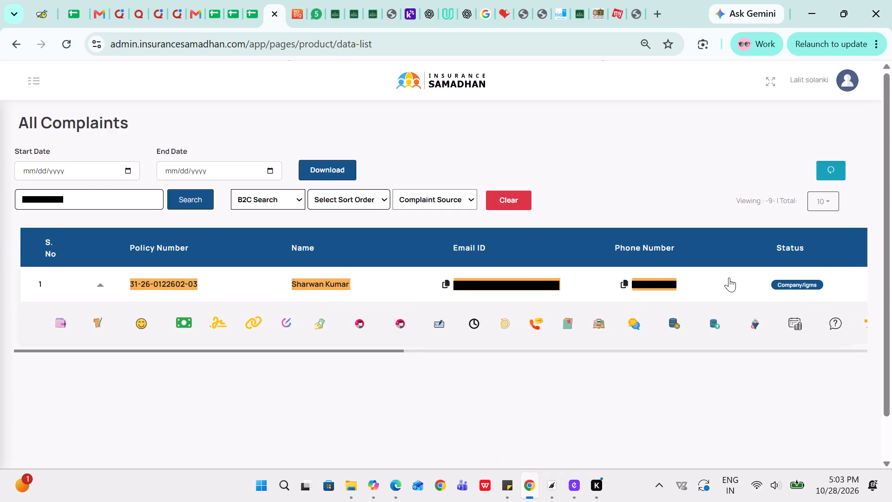
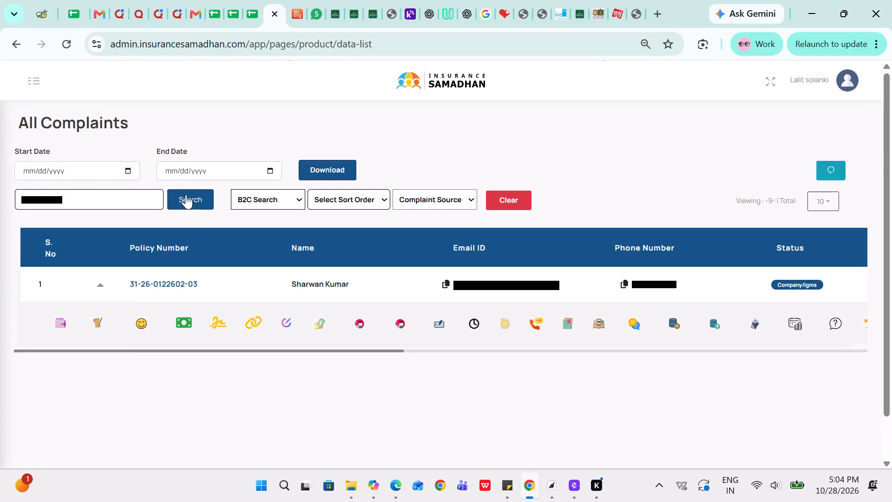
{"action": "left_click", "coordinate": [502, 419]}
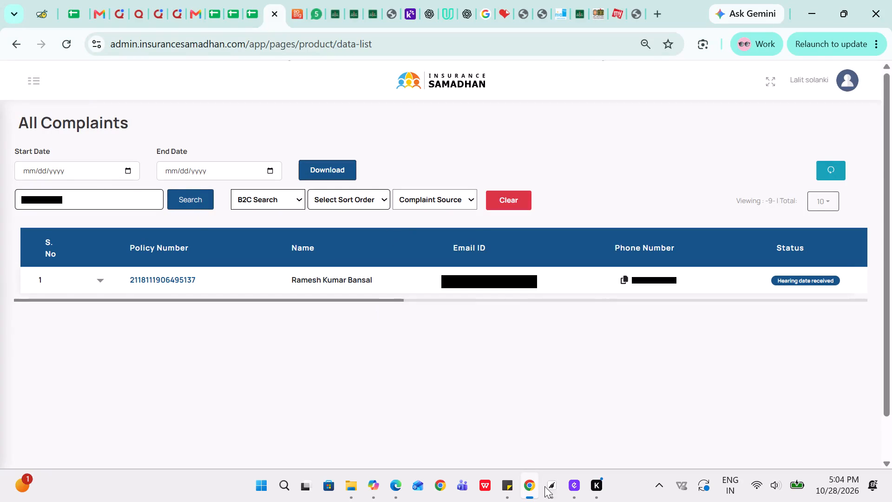
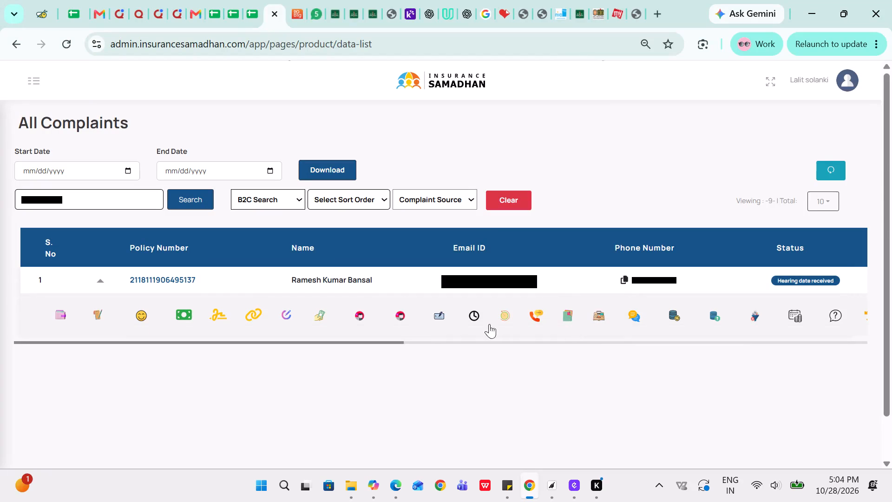
Check the status history of the complaint found in the All Complaints list.
{"action": "left_click", "coordinate": [506, 317]}
{"action": "scroll", "coordinate": [556, 299], "scroll_direction": "down", "scroll_amount": 18}
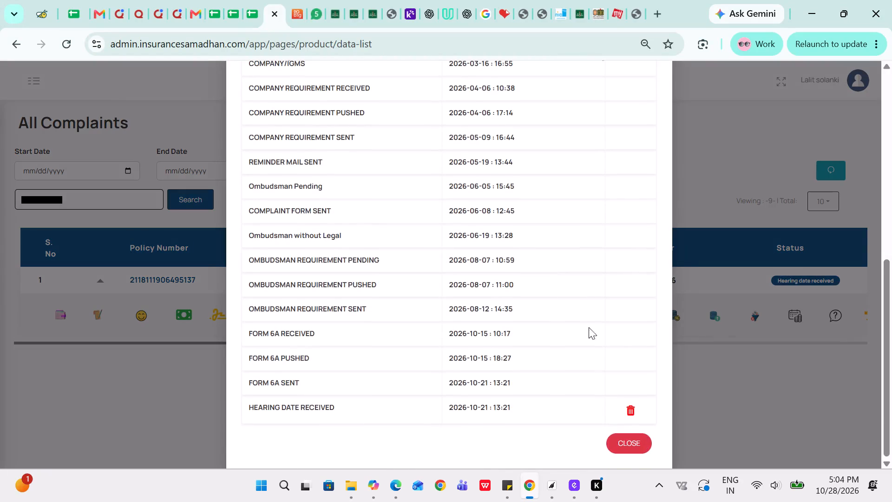
{"action": "left_click", "coordinate": [715, 376]}
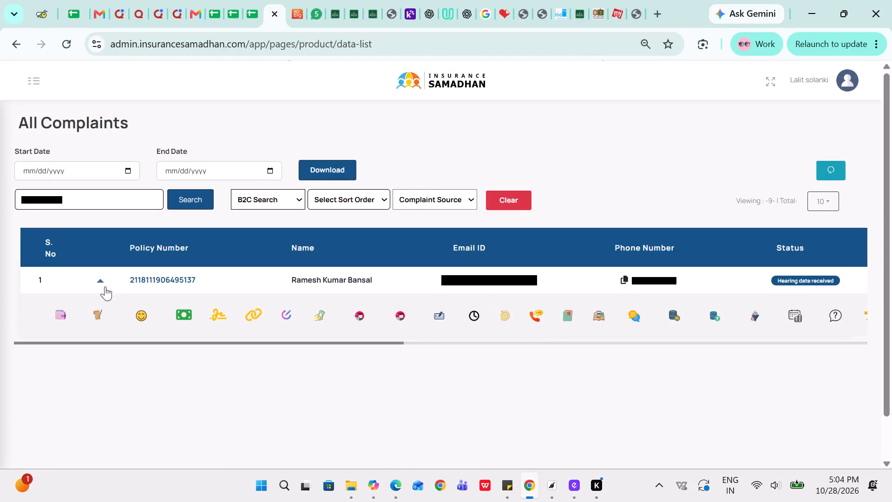
Open the complaint's details and look through its Ombudsman section.
{"action": "left_click", "coordinate": [163, 276]}
{"action": "left_click", "coordinate": [224, 168]}
{"action": "scroll", "coordinate": [238, 177], "scroll_direction": "down", "scroll_amount": 11}
{"action": "scroll", "coordinate": [232, 236], "scroll_direction": "up", "scroll_amount": 12}
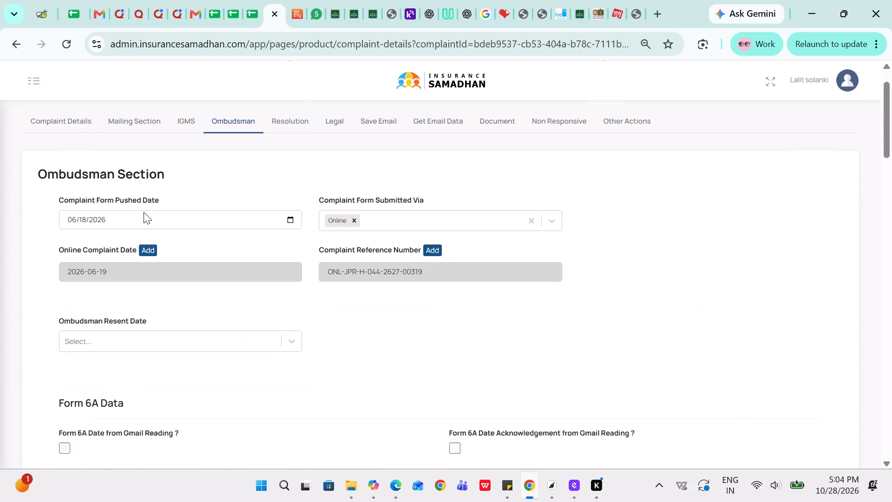
{"action": "scroll", "coordinate": [144, 212], "scroll_direction": "up", "scroll_amount": 7}
Copy the customer's phone number from the complaint details form and call it through the Smartflo dialer.
{"action": "left_click", "coordinate": [59, 167]}
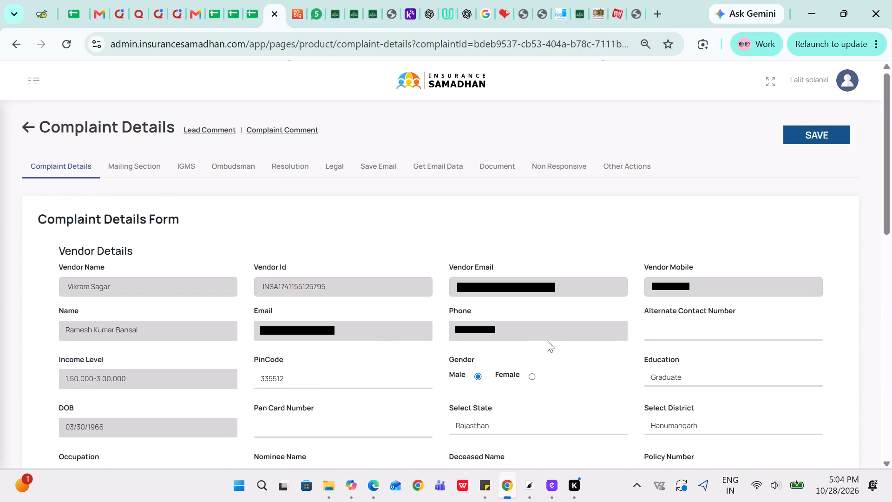
{"action": "left_click_drag", "start_coordinate": [535, 330], "coordinate": [339, 334]}
{"action": "key", "text": "ctrl+c"}
{"action": "key", "text": "ctrl+c"}
{"action": "key", "text": "ctrl+c"}
{"action": "left_click", "coordinate": [293, 1]}
{"action": "double_click", "coordinate": [394, 149]}
{"action": "key", "text": "ctrl+v"}
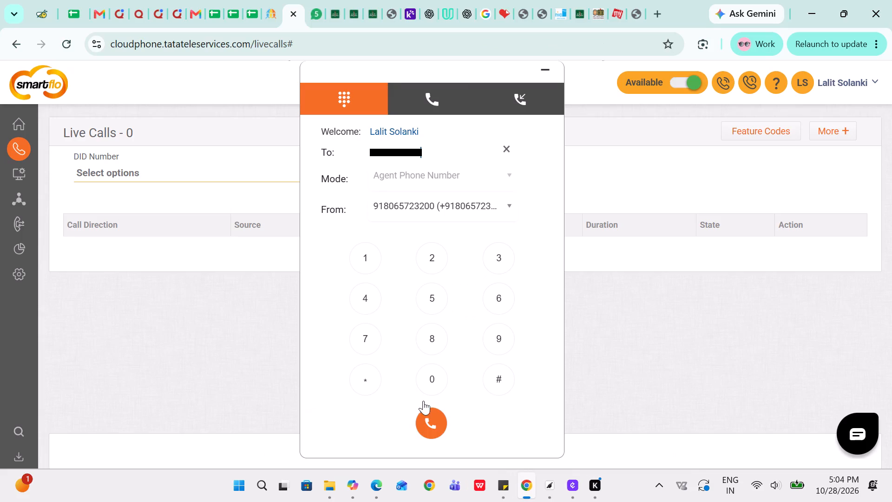
{"action": "left_click", "coordinate": [437, 423]}
Read the introduction of the post "श्री हनुमानजी पूजन की प्राचीन वैदिक विधि" in the Quora home feed.
{"action": "left_click", "coordinate": [180, 0]}
{"action": "left_click", "coordinate": [154, 0]}
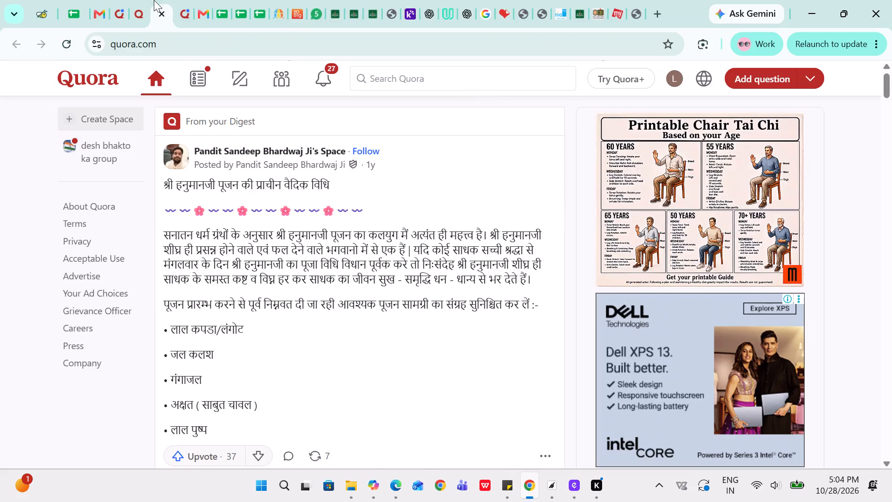
{"action": "scroll", "coordinate": [270, 225], "scroll_direction": "up", "scroll_amount": 1}
{"action": "scroll", "coordinate": [281, 211], "scroll_direction": "down", "scroll_amount": 3}
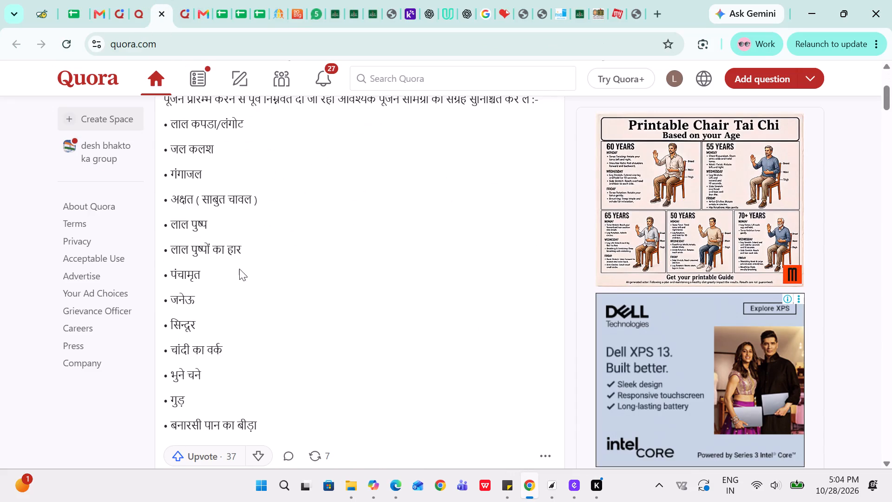
{"action": "scroll", "coordinate": [273, 361], "scroll_direction": "up", "scroll_amount": 2}
{"action": "left_click_drag", "start_coordinate": [163, 164], "coordinate": [329, 234]}
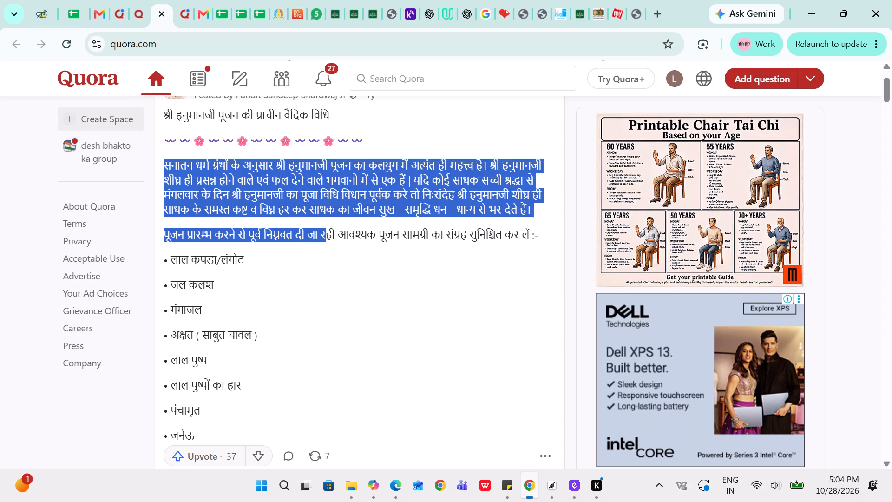
{"action": "left_click_drag", "start_coordinate": [329, 234], "coordinate": [330, 235]}
{"action": "left_click", "coordinate": [372, 247]}
{"action": "left_click_drag", "start_coordinate": [539, 236], "coordinate": [216, 218]}
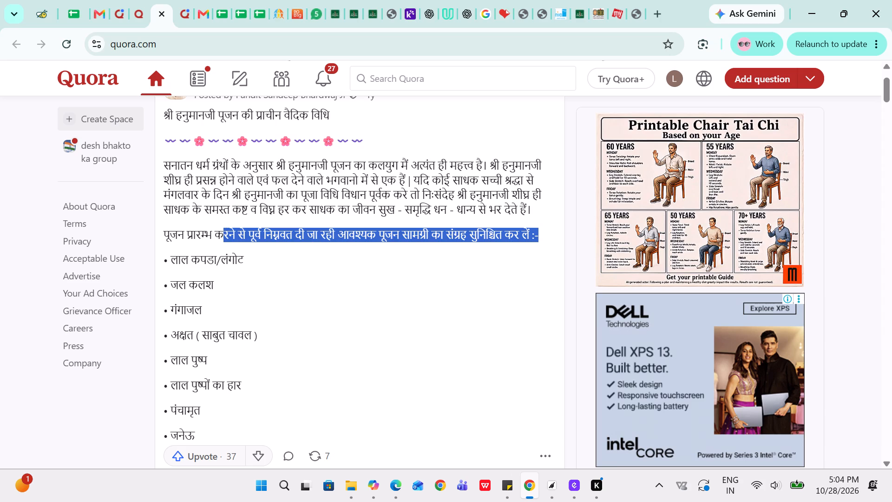
{"action": "left_click_drag", "start_coordinate": [216, 218], "coordinate": [163, 167]}
{"action": "left_click", "coordinate": [197, 168]}
Read the list of puja materials in the Hanuman worship post.
{"action": "left_click_drag", "start_coordinate": [165, 260], "coordinate": [306, 274]}
{"action": "left_click_drag", "start_coordinate": [167, 314], "coordinate": [220, 314]}
{"action": "left_click", "coordinate": [271, 325]}
{"action": "left_click_drag", "start_coordinate": [282, 337], "coordinate": [176, 343]}
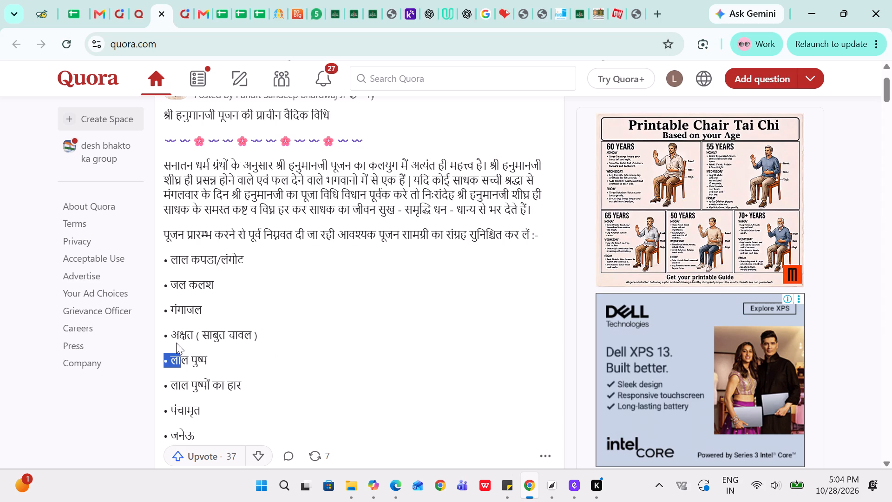
{"action": "left_click_drag", "start_coordinate": [176, 343], "coordinate": [176, 343]}
{"action": "left_click", "coordinate": [210, 348]}
{"action": "left_click_drag", "start_coordinate": [272, 333], "coordinate": [150, 331]}
{"action": "left_click", "coordinate": [215, 346]}
{"action": "left_click_drag", "start_coordinate": [214, 358], "coordinate": [168, 358]}
{"action": "left_click_drag", "start_coordinate": [246, 384], "coordinate": [148, 392]}
{"action": "scroll", "coordinate": [293, 329], "scroll_direction": "down", "scroll_amount": 1}
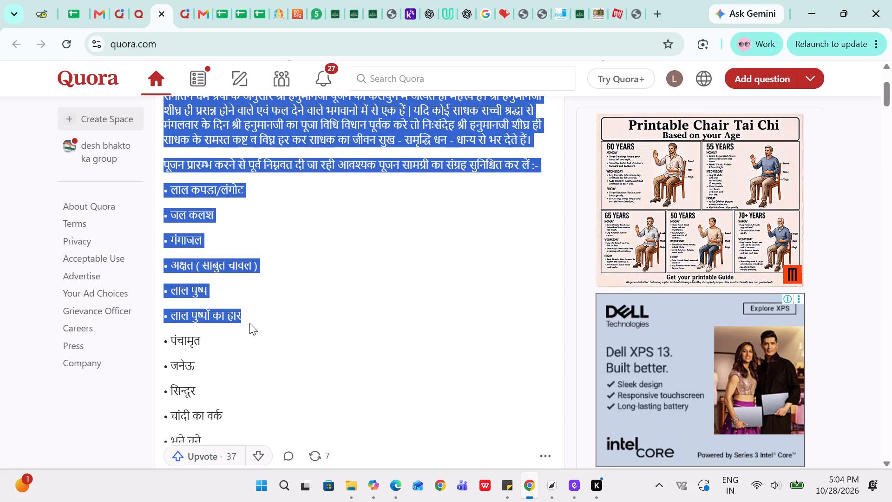
{"action": "left_click_drag", "start_coordinate": [207, 339], "coordinate": [179, 167]}
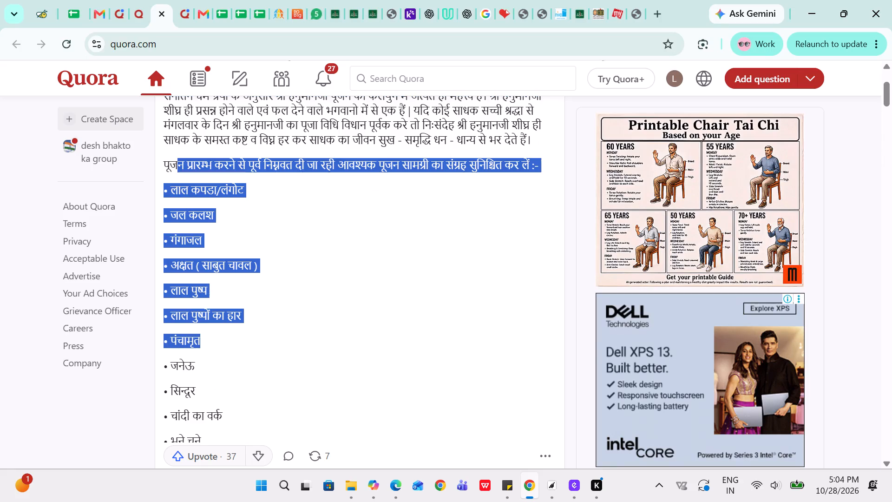
{"action": "left_click_drag", "start_coordinate": [179, 167], "coordinate": [179, 163]}
{"action": "left_click", "coordinate": [363, 203]}
Return to the complaint details form and look over its vendor and customer contact fields.
{"action": "left_click", "coordinate": [283, 0]}
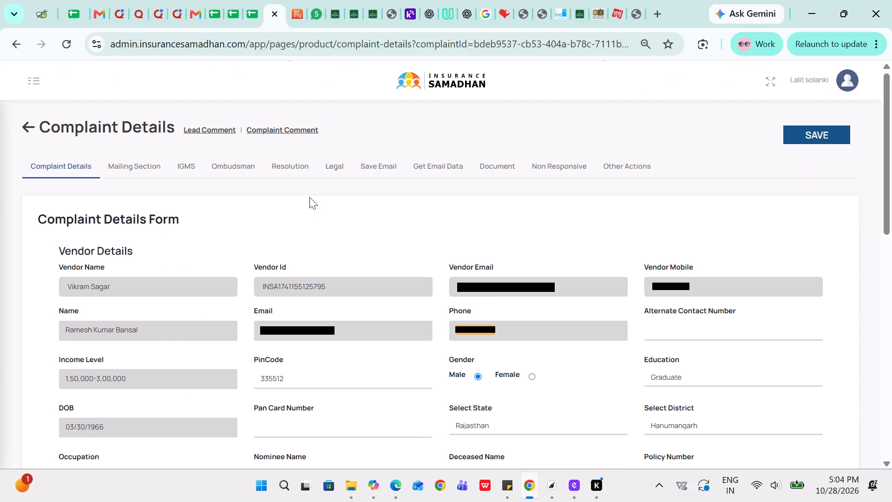
{"action": "left_click_drag", "start_coordinate": [366, 324], "coordinate": [188, 317]}
{"action": "left_click", "coordinate": [317, 211]}
{"action": "left_click_drag", "start_coordinate": [371, 329], "coordinate": [244, 315]}
{"action": "left_click", "coordinate": [296, 255]}
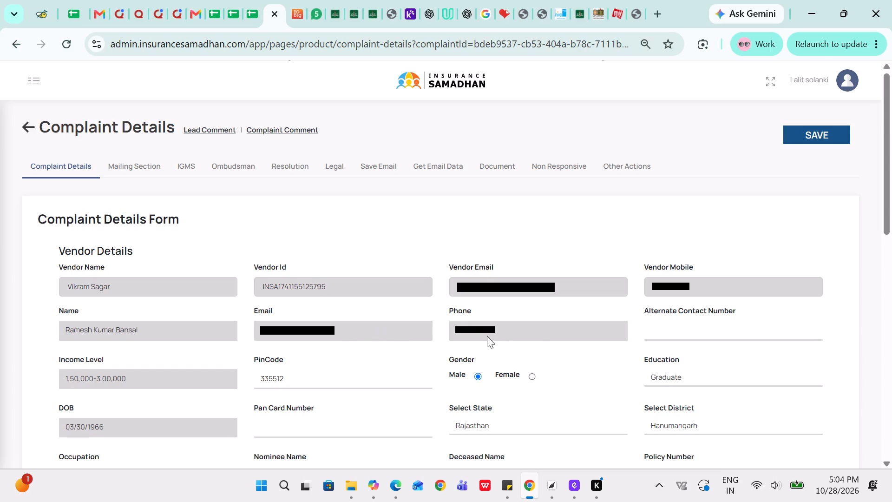
{"action": "left_click_drag", "start_coordinate": [531, 341], "coordinate": [396, 339]}
{"action": "left_click", "coordinate": [415, 328]}
{"action": "left_click_drag", "start_coordinate": [398, 327], "coordinate": [244, 316]}
{"action": "left_click", "coordinate": [340, 271]}
{"action": "left_click_drag", "start_coordinate": [357, 280], "coordinate": [312, 287]}
{"action": "left_click_drag", "start_coordinate": [312, 287], "coordinate": [162, 278]}
{"action": "left_click", "coordinate": [248, 251]}
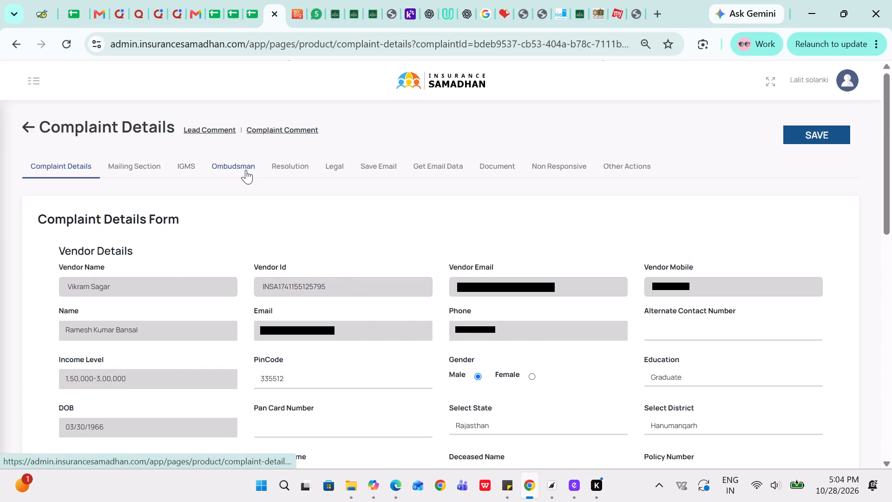
Look through the rest of the complaint details form, from the policy and claim fields to the assignment and follow-up fields.
{"action": "scroll", "coordinate": [251, 165], "scroll_direction": "down", "scroll_amount": 8}
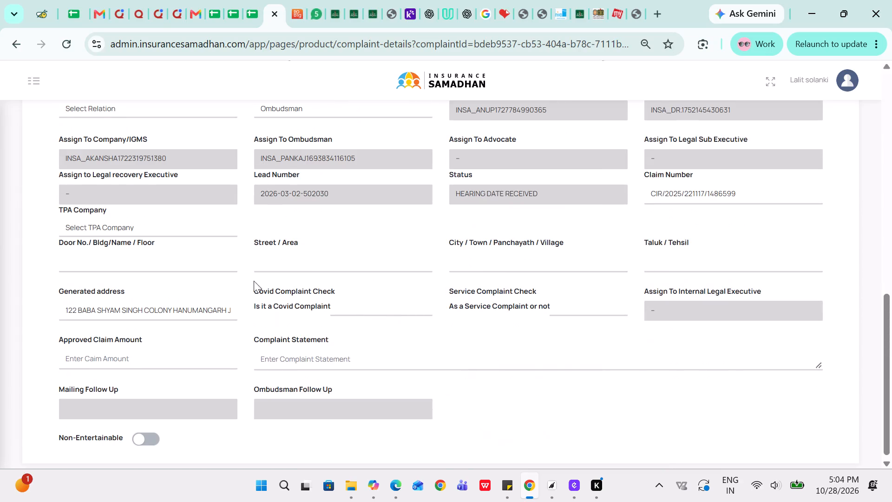
{"action": "scroll", "coordinate": [414, 279], "scroll_direction": "down", "scroll_amount": 3}
{"action": "scroll", "coordinate": [412, 283], "scroll_direction": "up", "scroll_amount": 3}
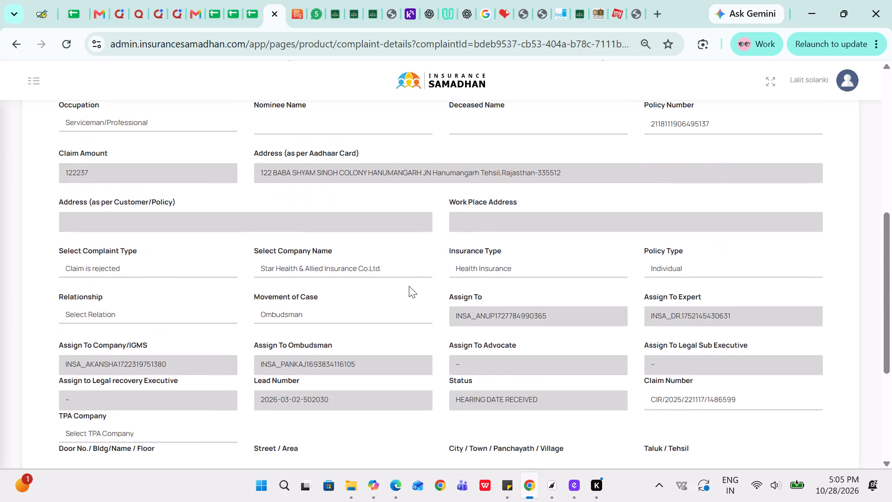
{"action": "scroll", "coordinate": [409, 286], "scroll_direction": "up", "scroll_amount": 1}
{"action": "scroll", "coordinate": [409, 286], "scroll_direction": "down", "scroll_amount": 7}
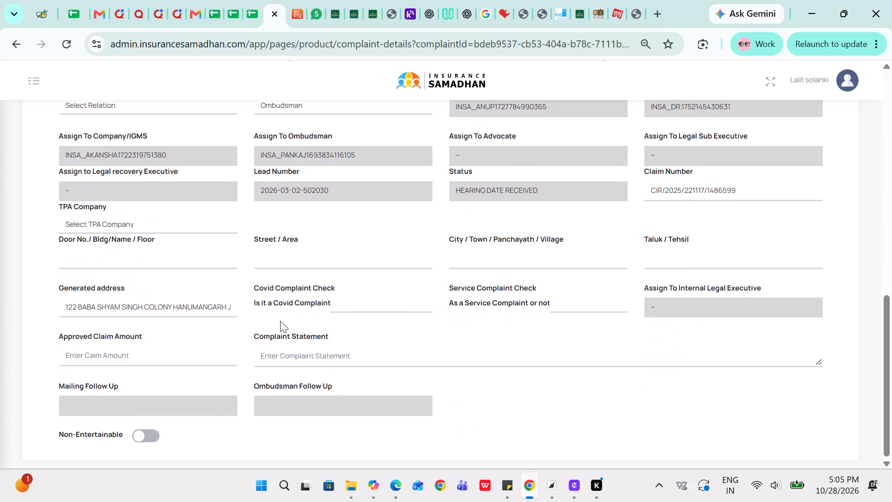
{"action": "scroll", "coordinate": [280, 321], "scroll_direction": "up", "scroll_amount": 6}
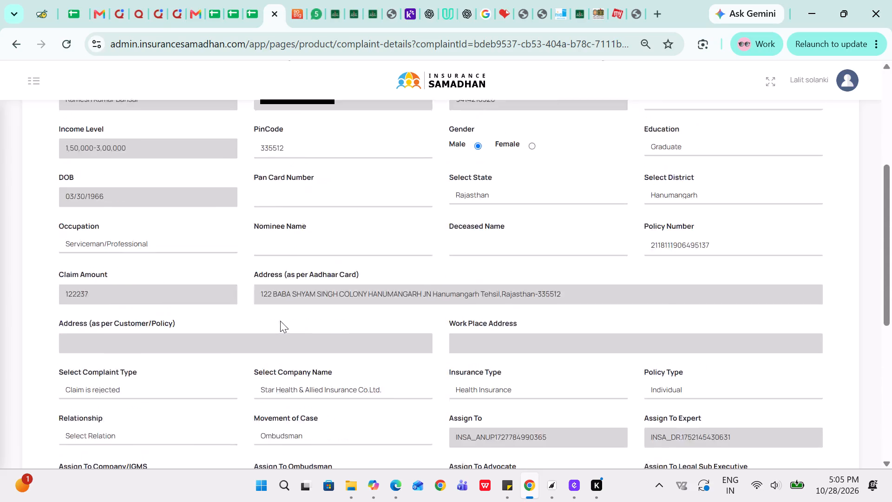
{"action": "scroll", "coordinate": [324, 335], "scroll_direction": "down", "scroll_amount": 7}
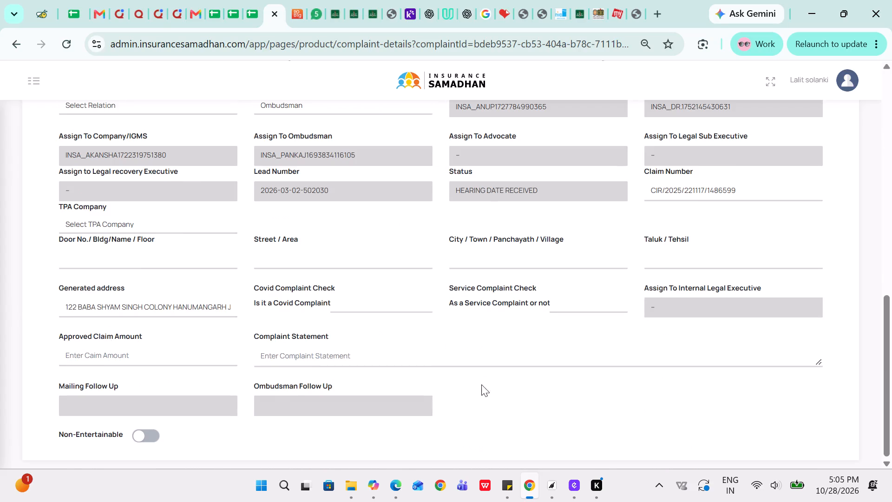
Check the system calendar and the Form 6A, requirement and hearing dates in the complaint's Ombudsman section.
{"action": "left_click", "coordinate": [843, 490]}
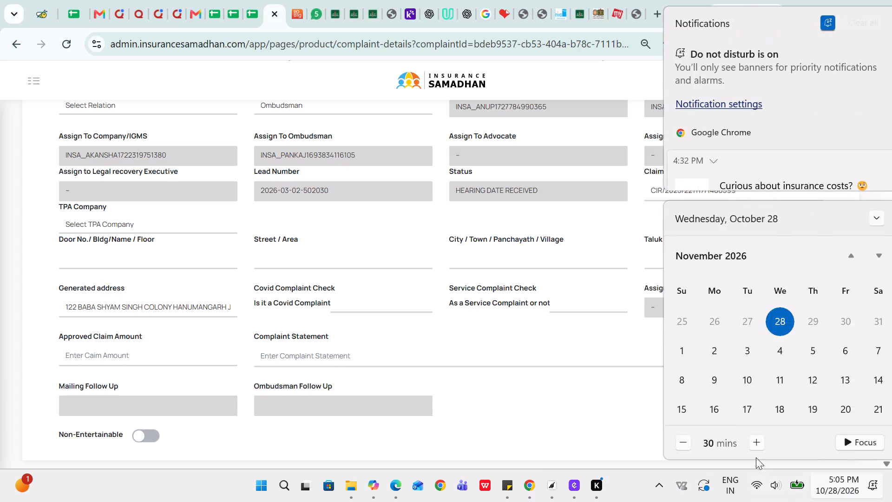
{"action": "scroll", "coordinate": [269, 298], "scroll_direction": "up", "scroll_amount": 2}
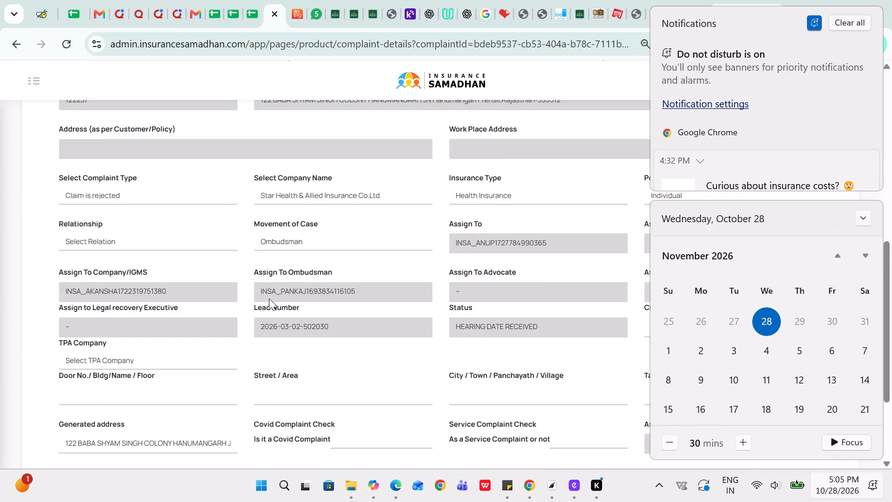
{"action": "scroll", "coordinate": [266, 272], "scroll_direction": "up", "scroll_amount": 12}
{"action": "left_click", "coordinate": [244, 163]}
{"action": "scroll", "coordinate": [285, 316], "scroll_direction": "down", "scroll_amount": 10}
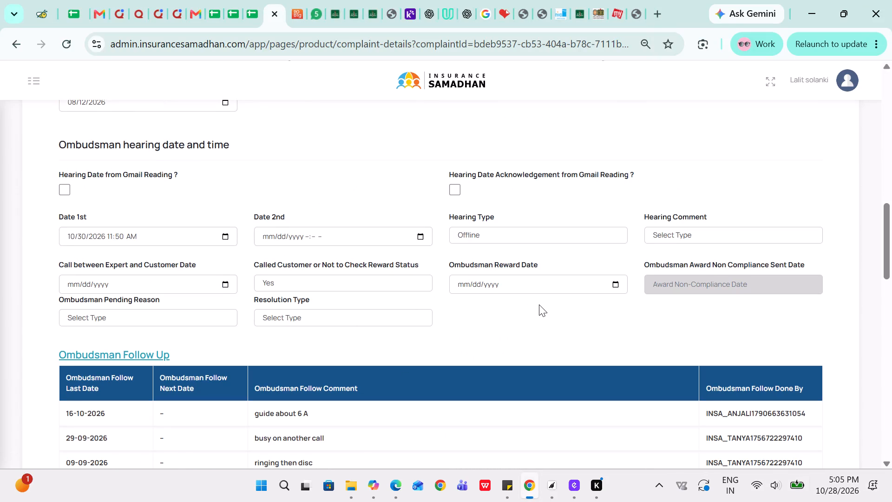
{"action": "scroll", "coordinate": [539, 304], "scroll_direction": "up", "scroll_amount": 5}
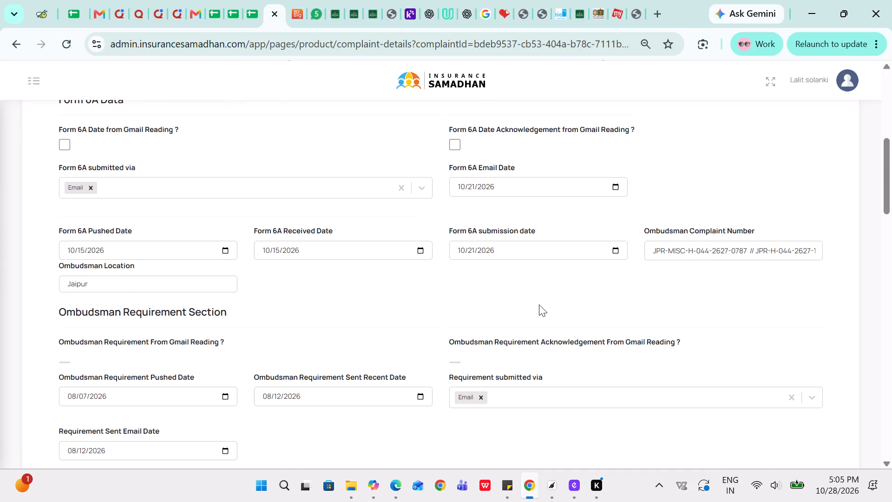
{"action": "scroll", "coordinate": [471, 332], "scroll_direction": "up", "scroll_amount": 6}
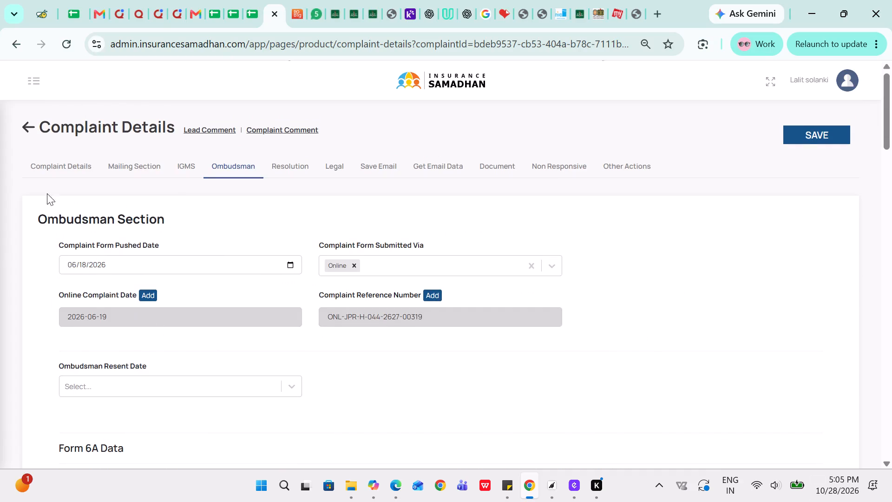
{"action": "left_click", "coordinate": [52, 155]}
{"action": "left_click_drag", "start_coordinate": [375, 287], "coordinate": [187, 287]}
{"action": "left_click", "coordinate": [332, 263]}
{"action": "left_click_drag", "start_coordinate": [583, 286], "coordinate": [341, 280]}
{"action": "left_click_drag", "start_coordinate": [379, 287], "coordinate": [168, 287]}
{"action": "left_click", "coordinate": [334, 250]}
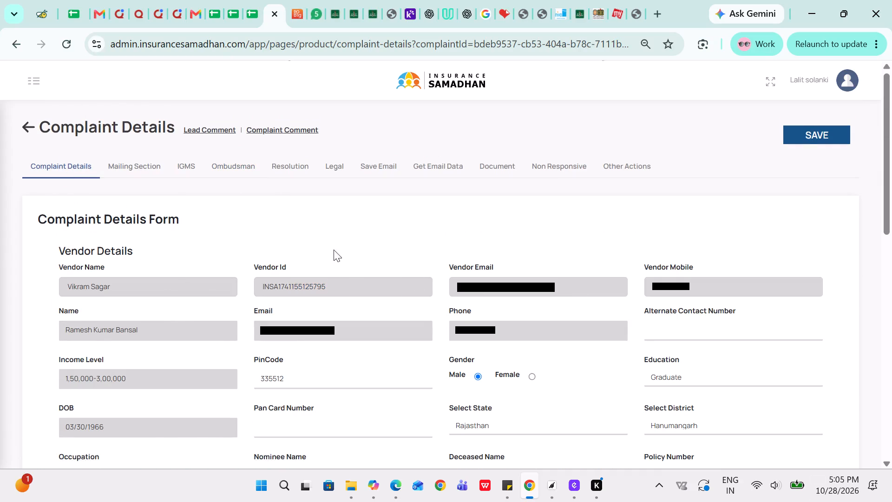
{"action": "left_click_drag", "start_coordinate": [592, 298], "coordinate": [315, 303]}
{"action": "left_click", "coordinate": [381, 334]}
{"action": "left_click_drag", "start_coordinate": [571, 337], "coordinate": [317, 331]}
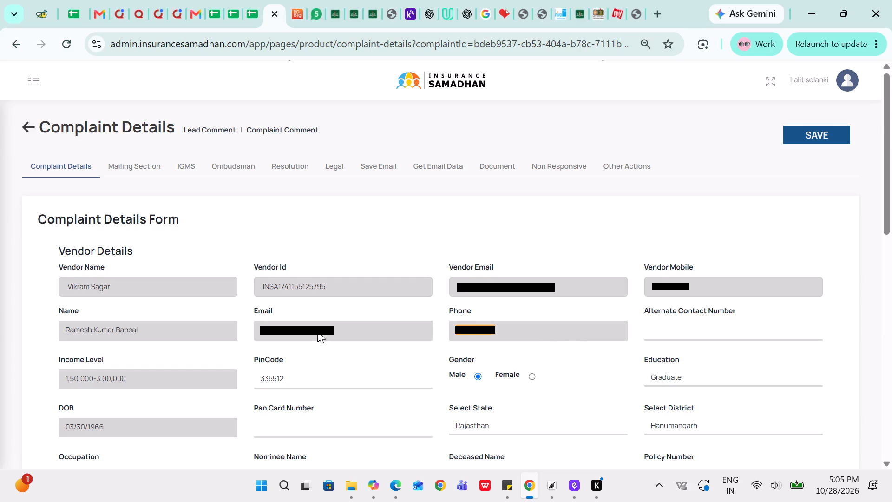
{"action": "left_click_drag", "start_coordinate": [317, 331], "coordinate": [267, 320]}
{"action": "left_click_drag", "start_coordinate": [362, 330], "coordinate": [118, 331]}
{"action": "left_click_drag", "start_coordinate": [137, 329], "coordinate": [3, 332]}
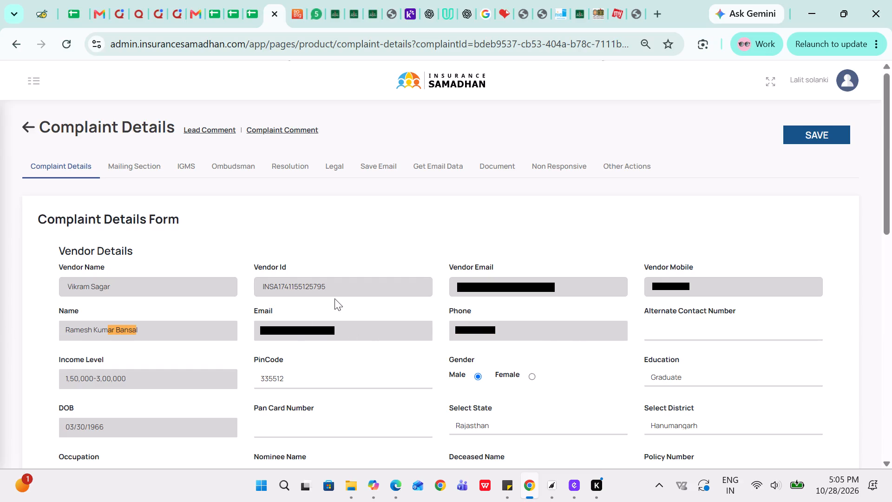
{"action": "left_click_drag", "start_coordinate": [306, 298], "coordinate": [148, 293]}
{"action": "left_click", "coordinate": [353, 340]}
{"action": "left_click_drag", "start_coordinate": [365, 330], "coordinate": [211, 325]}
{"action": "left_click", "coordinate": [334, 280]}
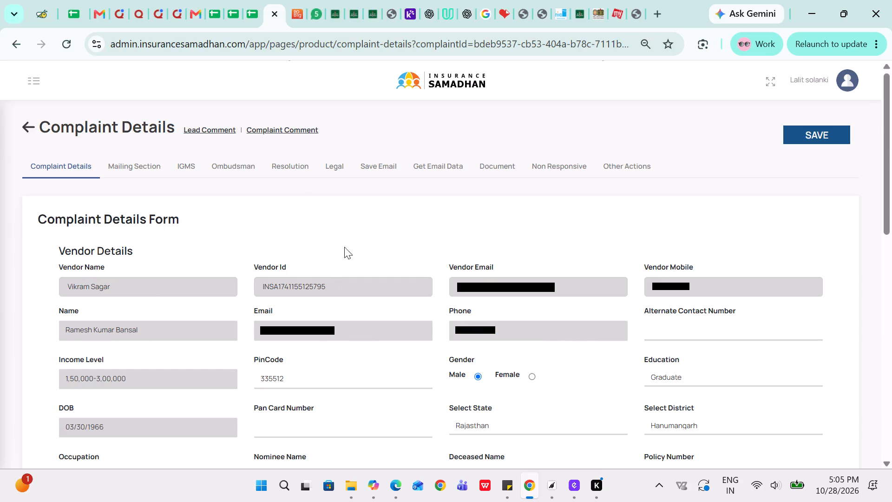
Record the call outcome in row 44 of the Oct 27 miss call sheet as Connected.
{"action": "left_click", "coordinate": [258, 0]}
{"action": "key", "text": "Right"}
{"action": "key", "text": "Right"}
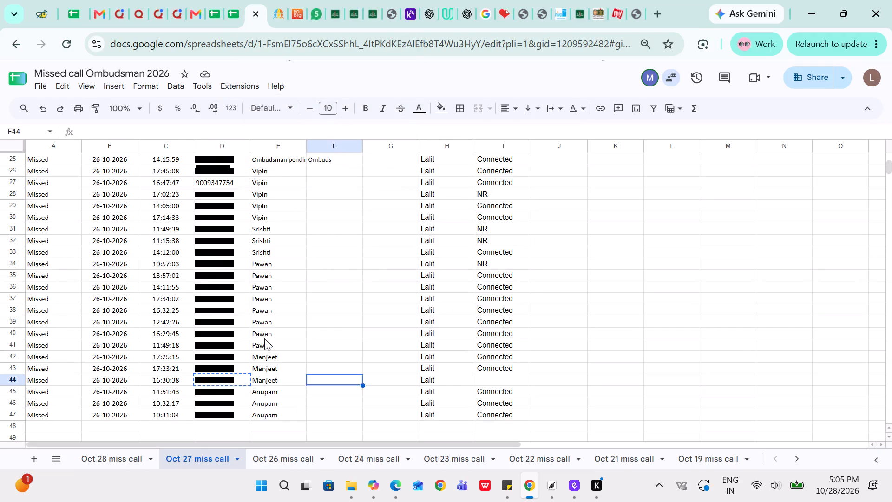
{"action": "key", "text": "Right"}
{"action": "key", "text": "Right"}
{"action": "key", "text": "Right"}
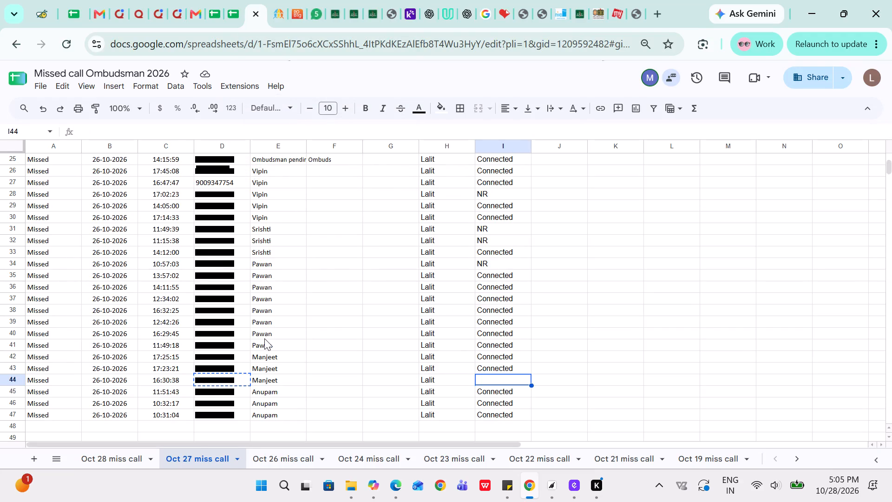
{"action": "type", "text": "Connected"}
{"action": "key", "text": "Return"}
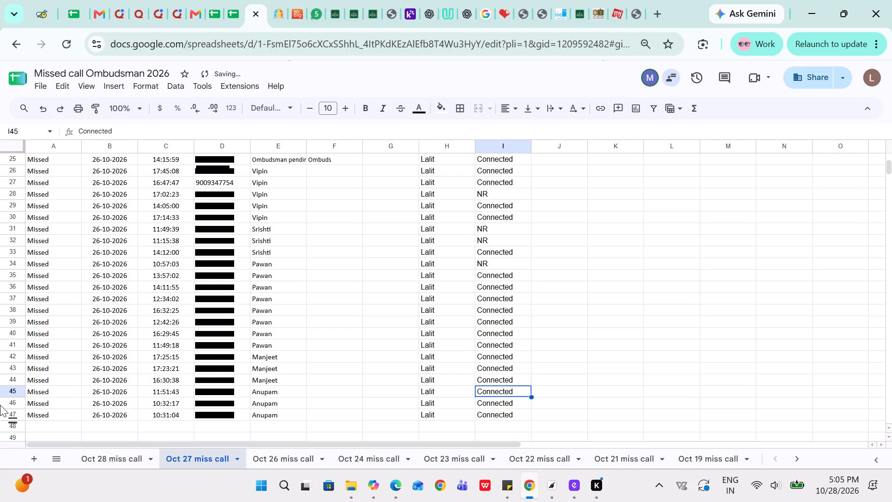
Copy the phone number in row 23 of the Oct 28 miss call sheet into the All Complaints search, replacing the previous number.
{"action": "left_click", "coordinate": [112, 463]}
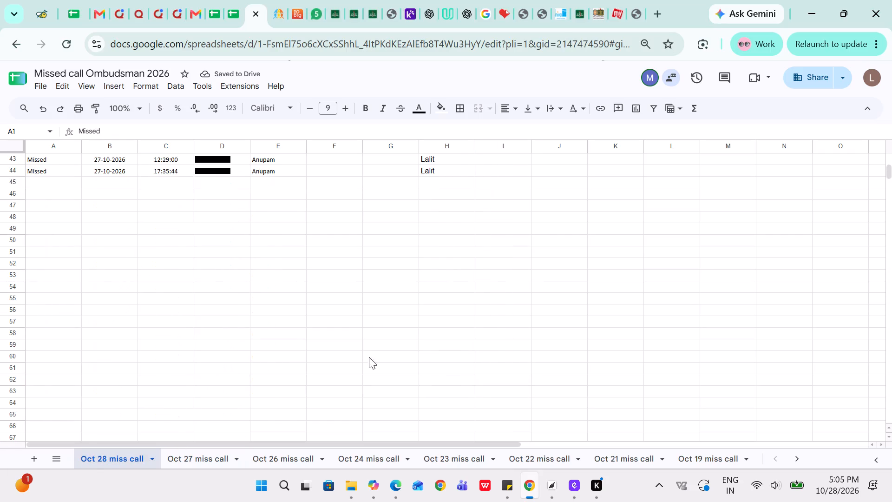
{"action": "scroll", "coordinate": [450, 225], "scroll_direction": "up", "scroll_amount": 2}
{"action": "scroll", "coordinate": [496, 339], "scroll_direction": "up", "scroll_amount": 4}
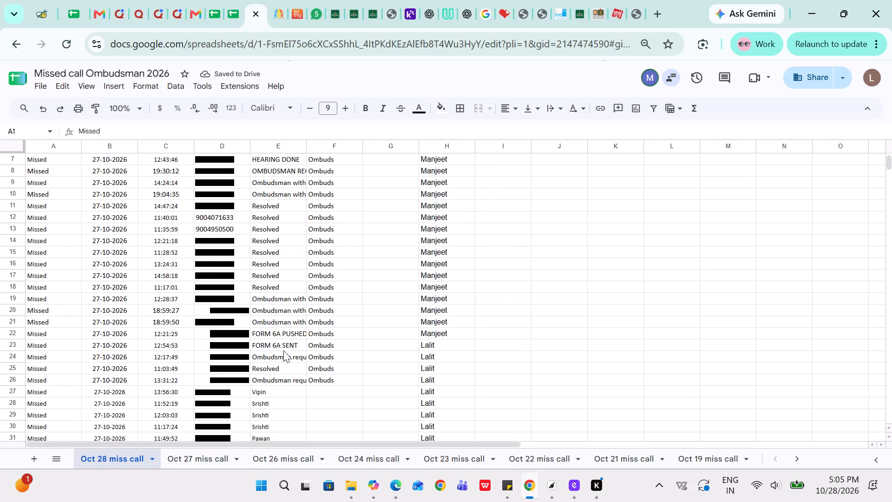
{"action": "left_click", "coordinate": [225, 347]}
{"action": "key", "text": "ctrl+c"}
{"action": "left_click", "coordinate": [270, 0]}
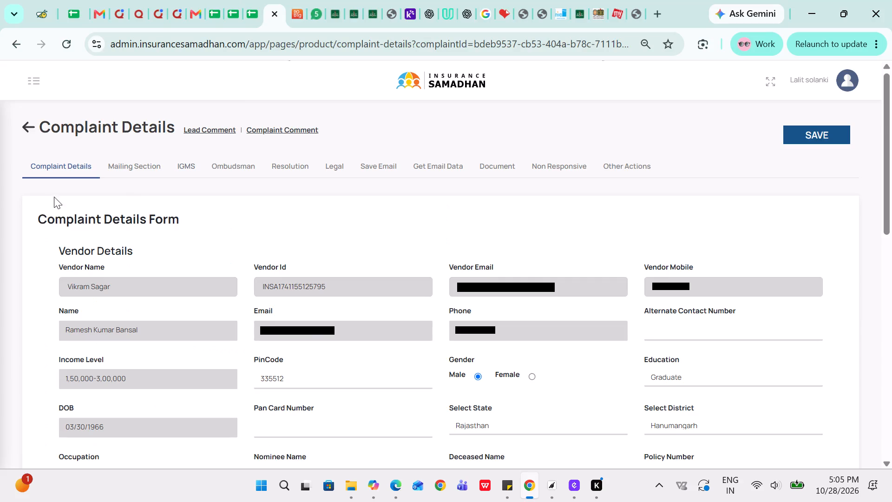
{"action": "left_click", "coordinate": [31, 125]}
{"action": "left_click_drag", "start_coordinate": [98, 198], "coordinate": [0, 223]}
{"action": "key", "text": "ctrl+v"}
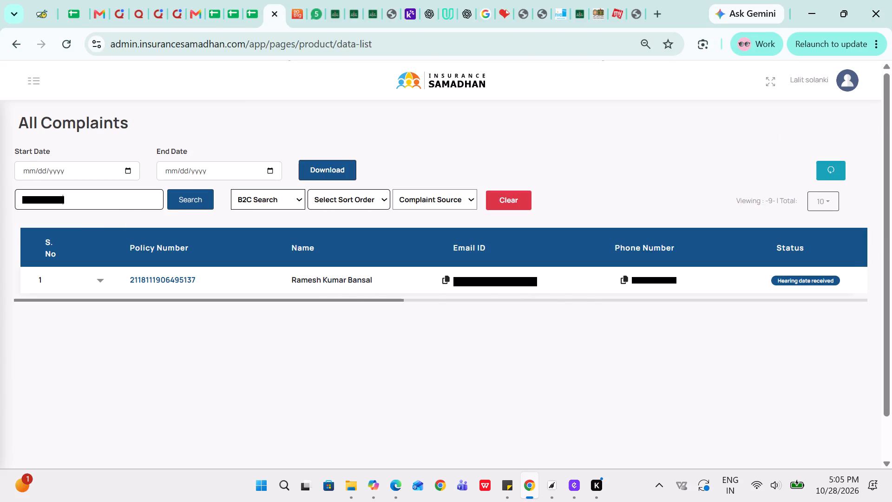
Add the comment "Wait for briefing." to the communication list of the listed complaint with hearing date received, and return to All Complaints.
{"action": "left_click", "coordinate": [585, 283]}
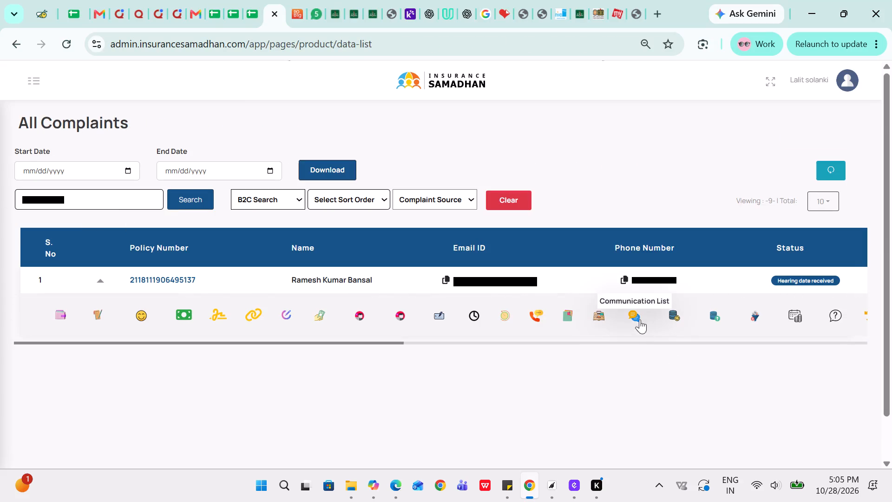
{"action": "left_click", "coordinate": [631, 312]}
{"action": "scroll", "coordinate": [451, 374], "scroll_direction": "down", "scroll_amount": 10}
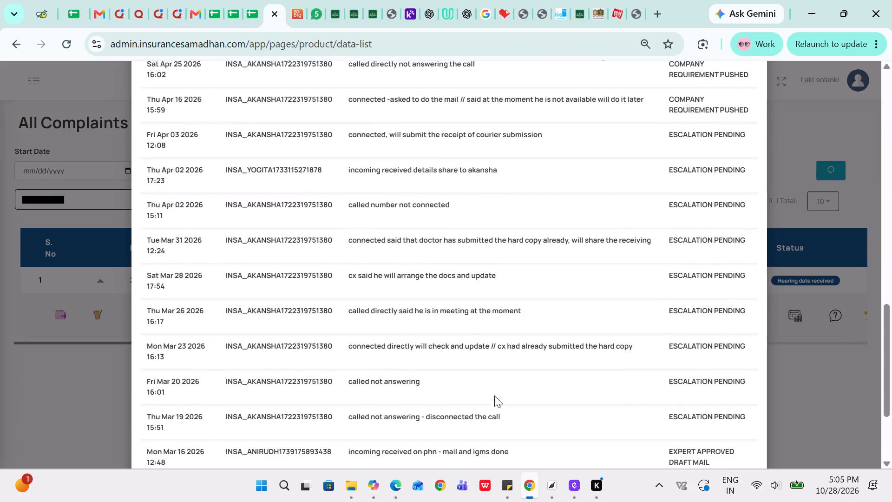
{"action": "scroll", "coordinate": [494, 396], "scroll_direction": "down", "scroll_amount": 9}
{"action": "left_click", "coordinate": [514, 441]}
{"action": "left_click", "coordinate": [518, 333]}
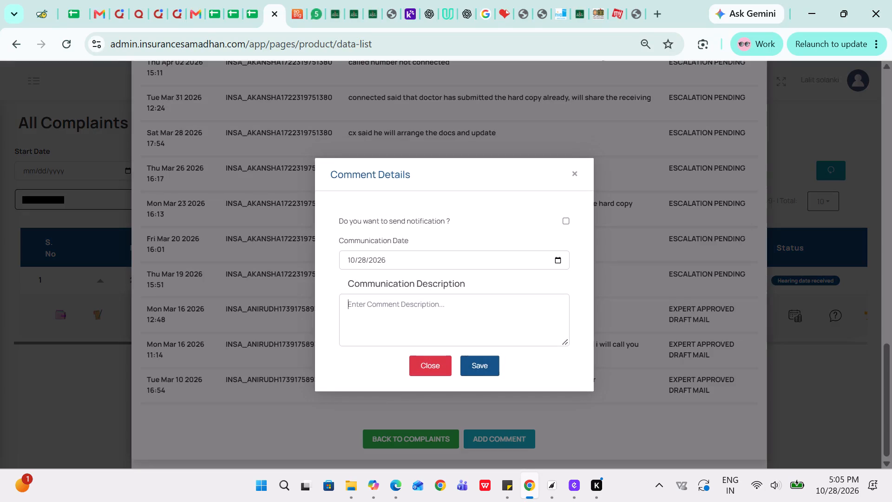
{"action": "type", "text": "Wait for"}
{"action": "key", "text": "space"}
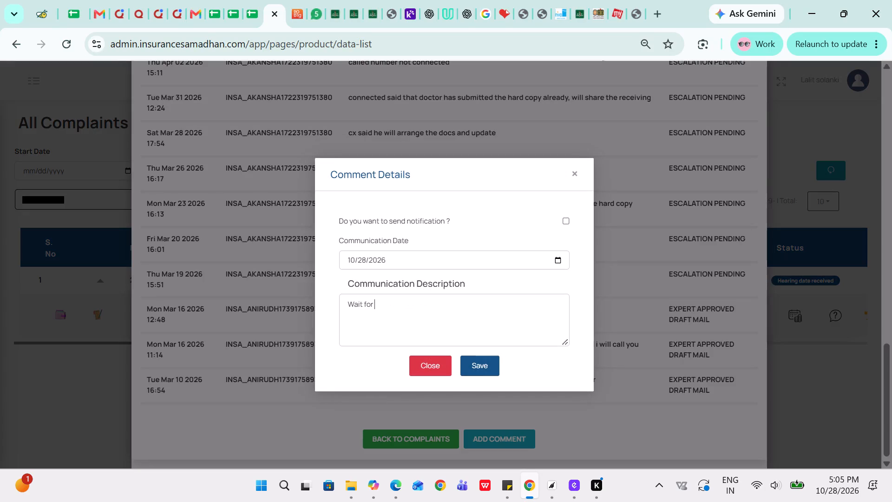
{"action": "type", "text": "briefing."}
{"action": "left_click", "coordinate": [483, 369]}
{"action": "left_click", "coordinate": [184, 279]}
{"action": "left_click", "coordinate": [73, 245]}
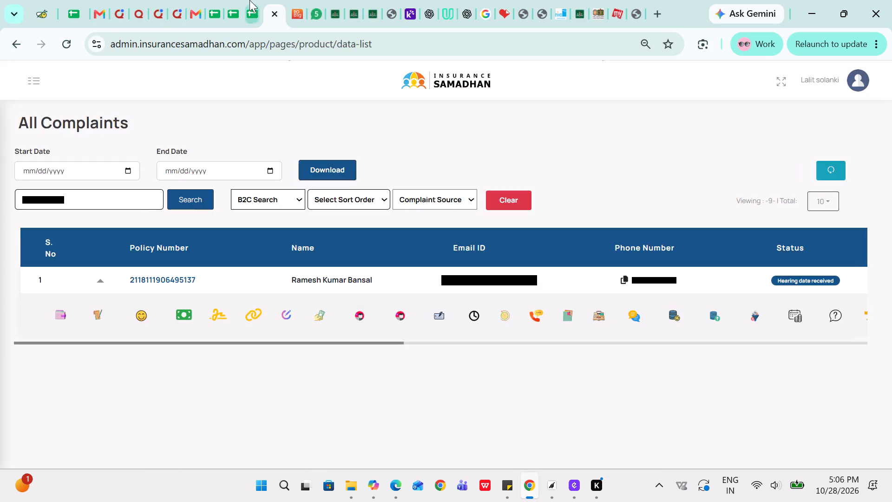
Switch to the Smartflo live calls page with its dialer.
{"action": "left_click", "coordinate": [292, 0]}
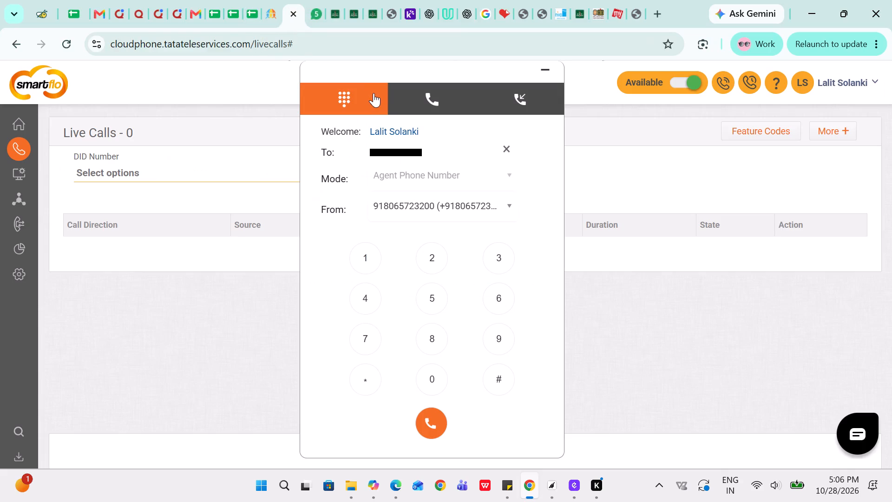
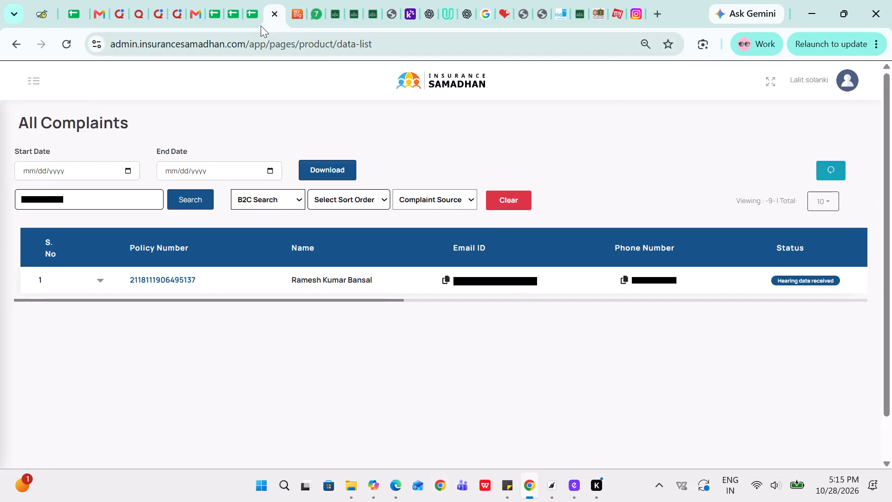
Switch to the Smartflo live calls page and set the agent's availability status to Busy.
{"action": "left_click", "coordinate": [303, 0]}
{"action": "left_click", "coordinate": [693, 81]}
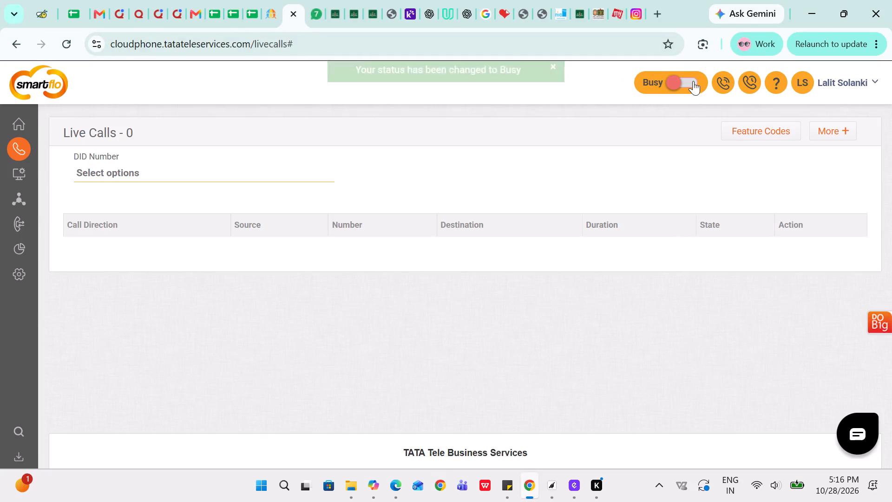
Lock the computer's screen.
{"action": "key", "text": "super+l"}
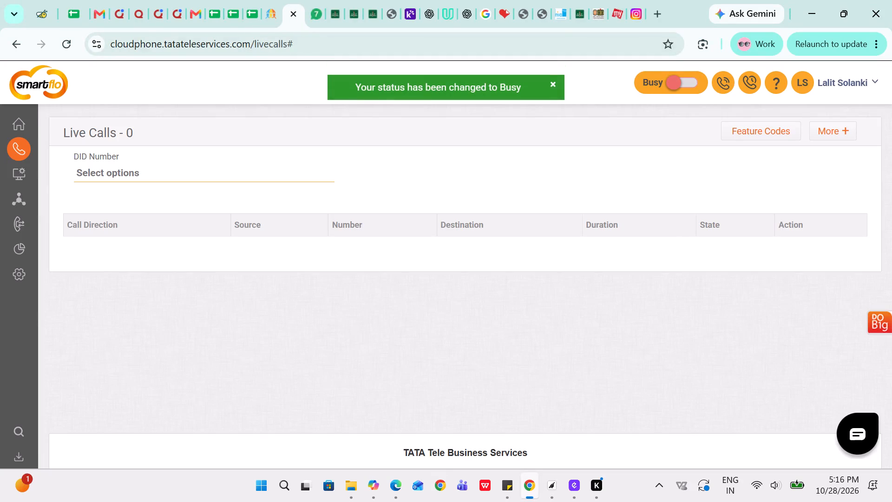